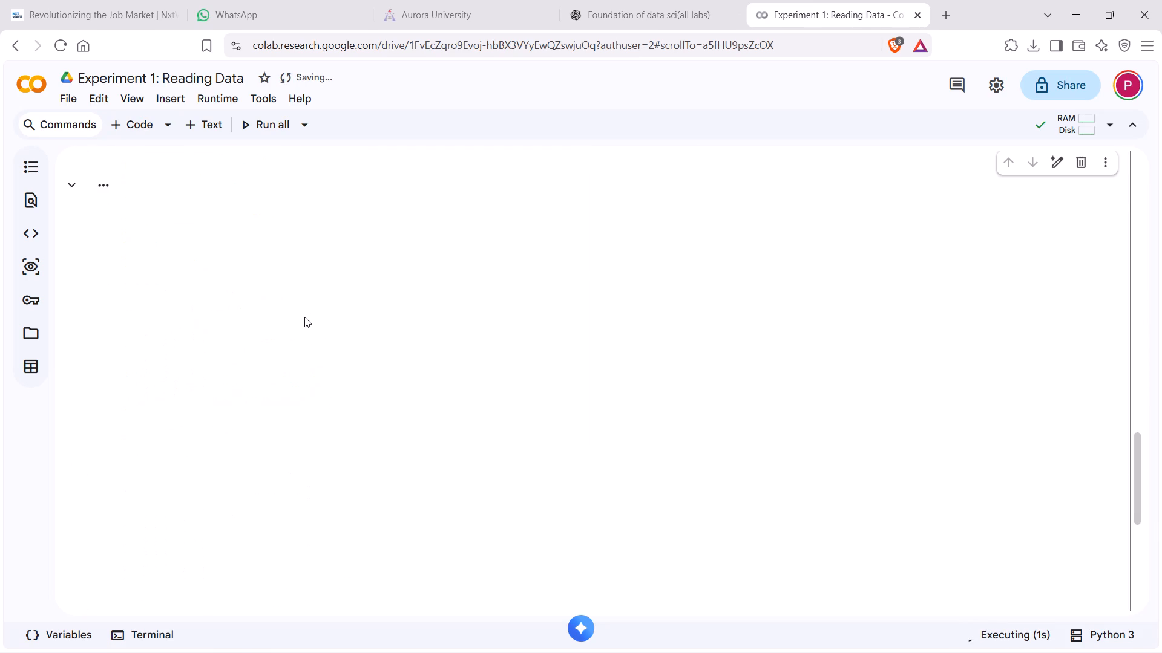
Examine the Reading Data code's output in Colab, through to the dataset information section.
scroll(305, 317, up, 1)
scroll(356, 349, down, 1)
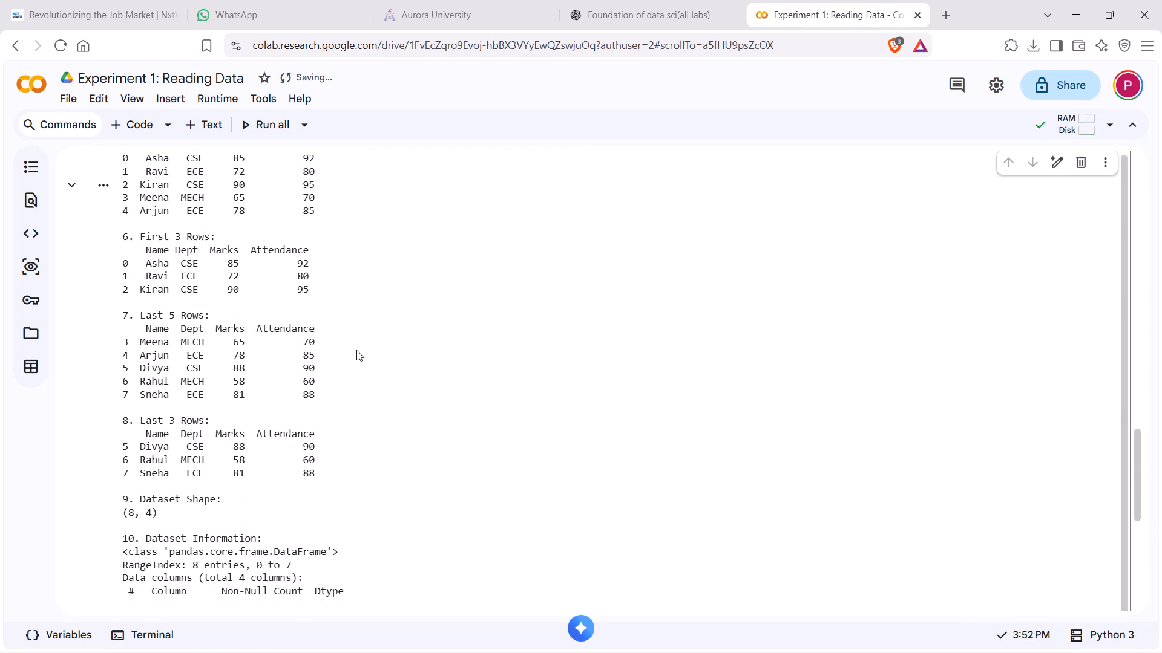
scroll(362, 350, down, 1)
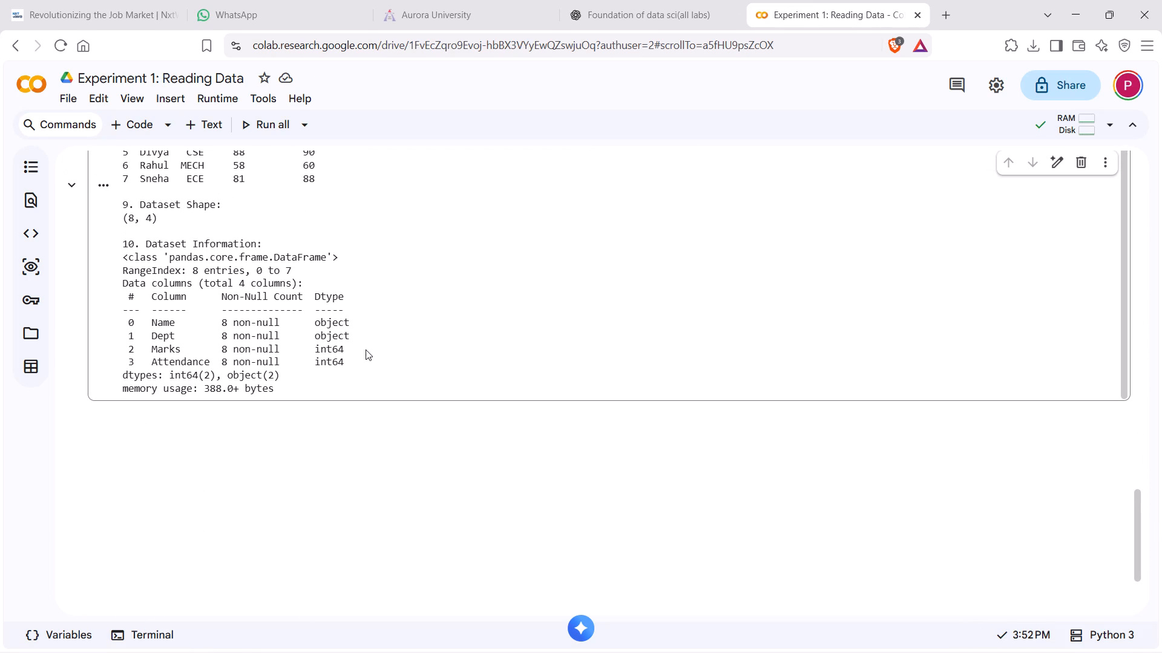
scroll(366, 349, up, 3)
scroll(412, 365, up, 7)
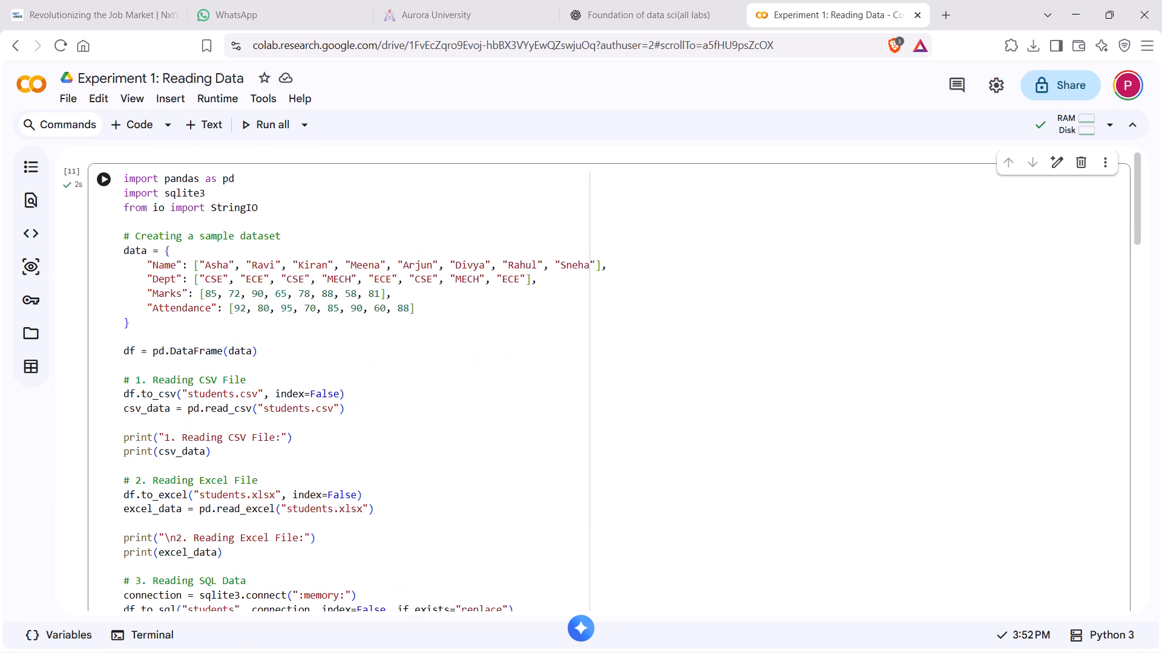
scroll(415, 368, up, 1)
Review how the DS Lab Report 2 document in Word lays out its code, output, Colab screenshot and explanation.
key(alt+Tab)
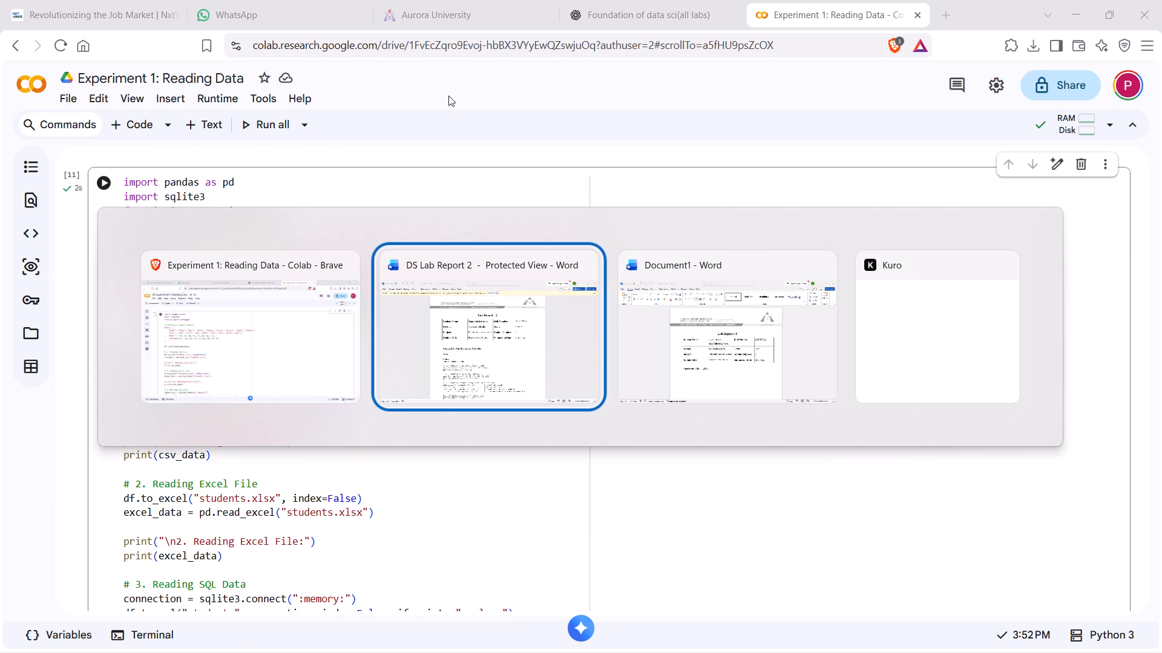
key(alt+Tab)
key(alt+Tab)
key(alt+Tab)
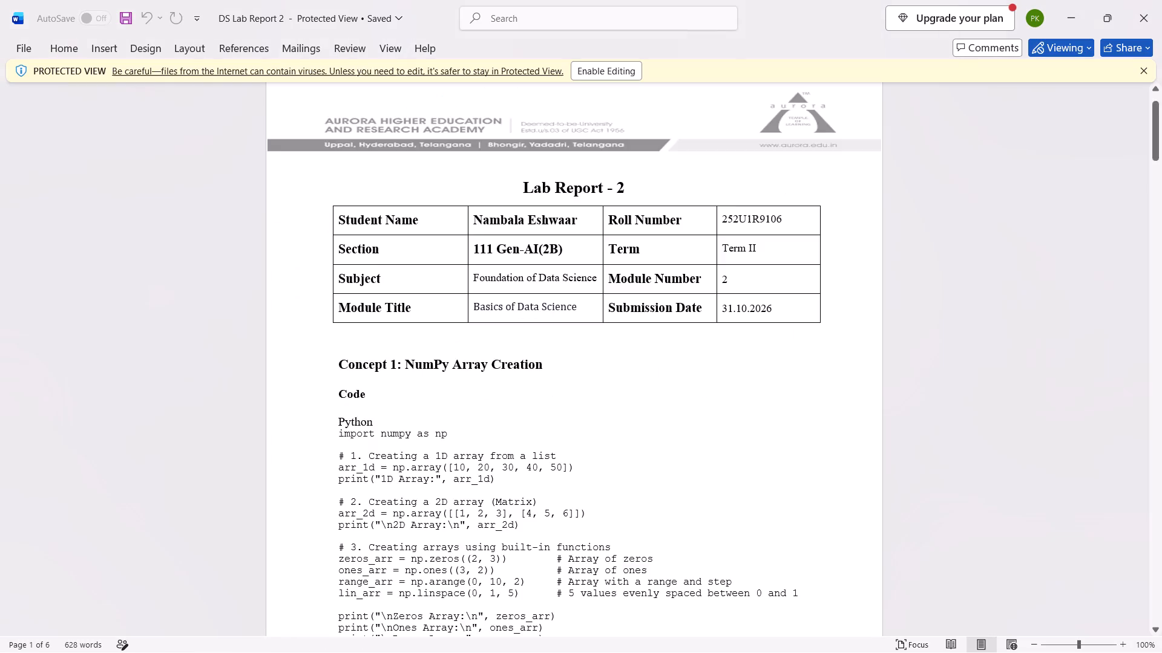
scroll(534, 258, down, 6)
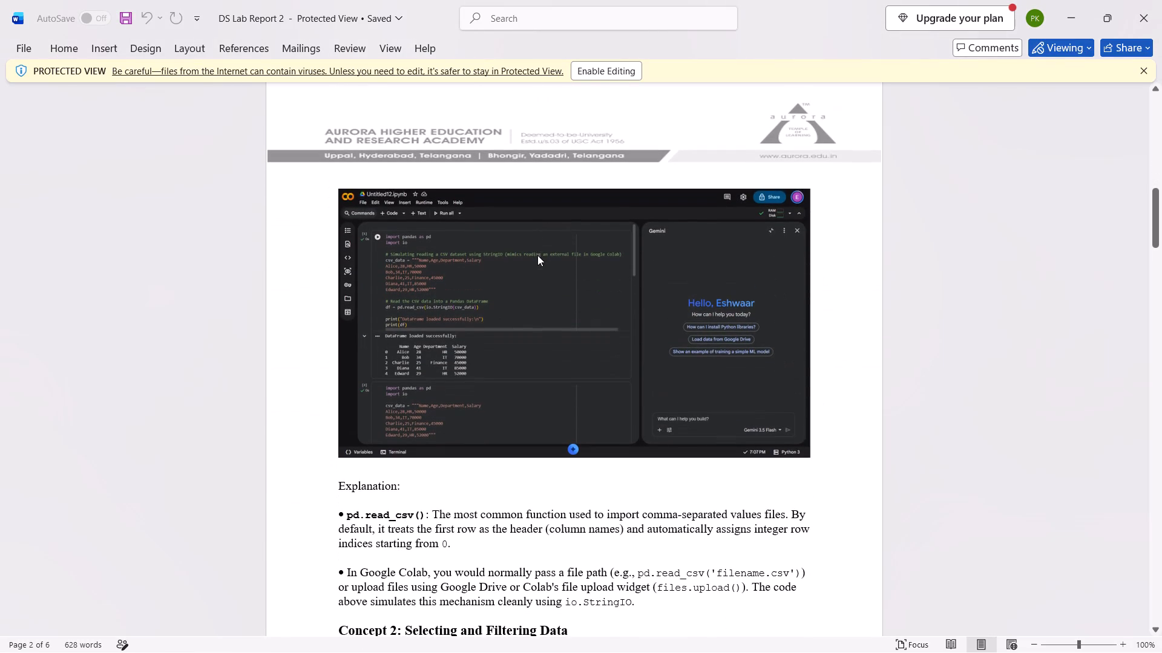
scroll(453, 334, up, 4)
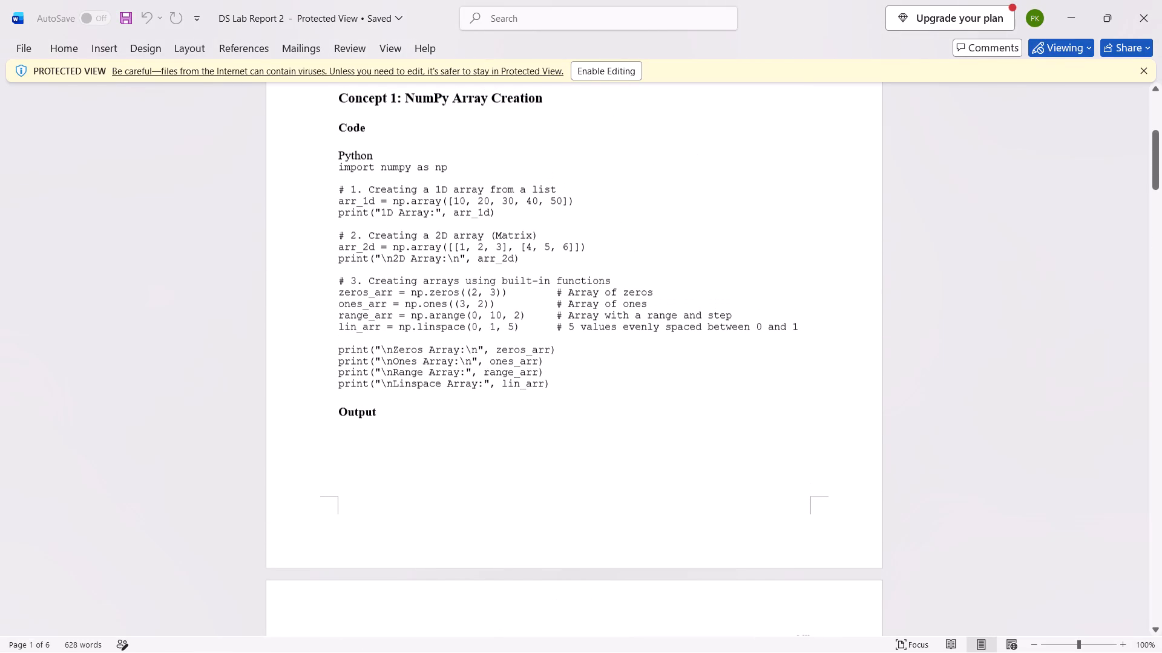
scroll(462, 331, down, 4)
ctrl+scroll(410, 316, up, 4)
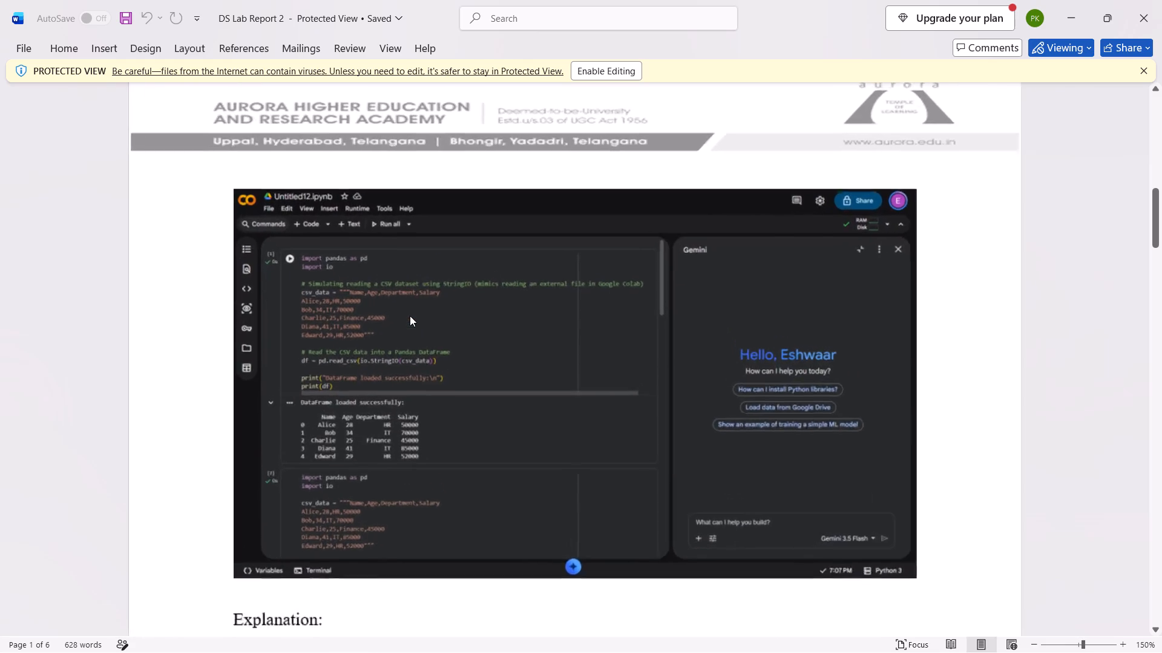
ctrl+scroll(410, 316, up, 6)
scroll(394, 443, down, 1)
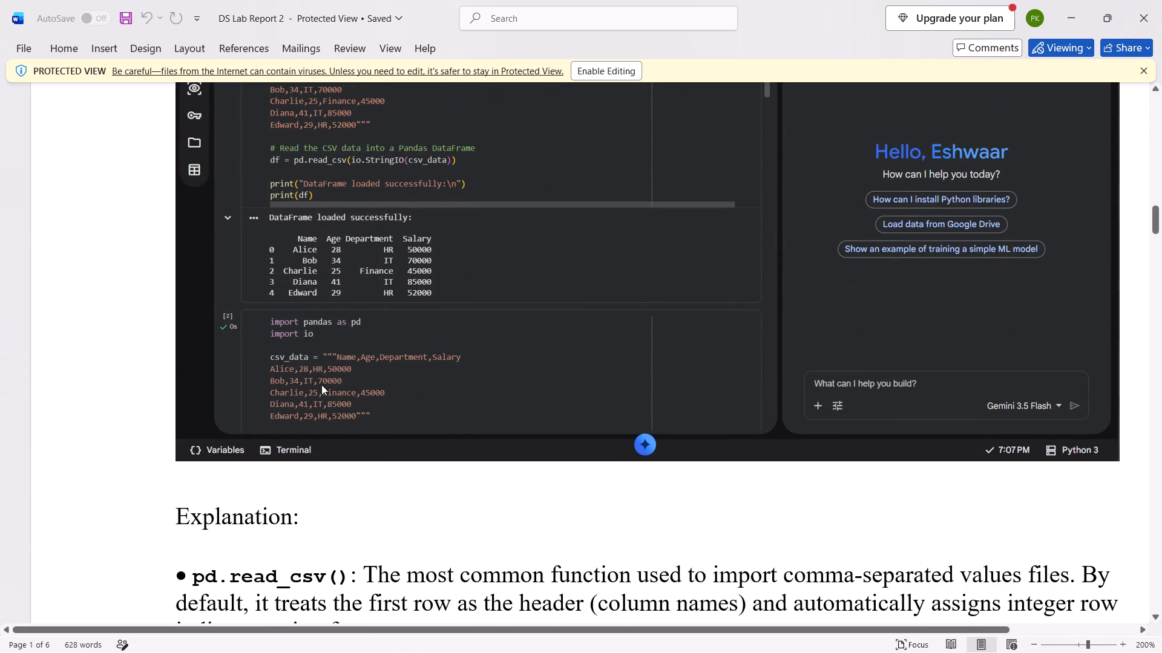
scroll(231, 344, up, 1)
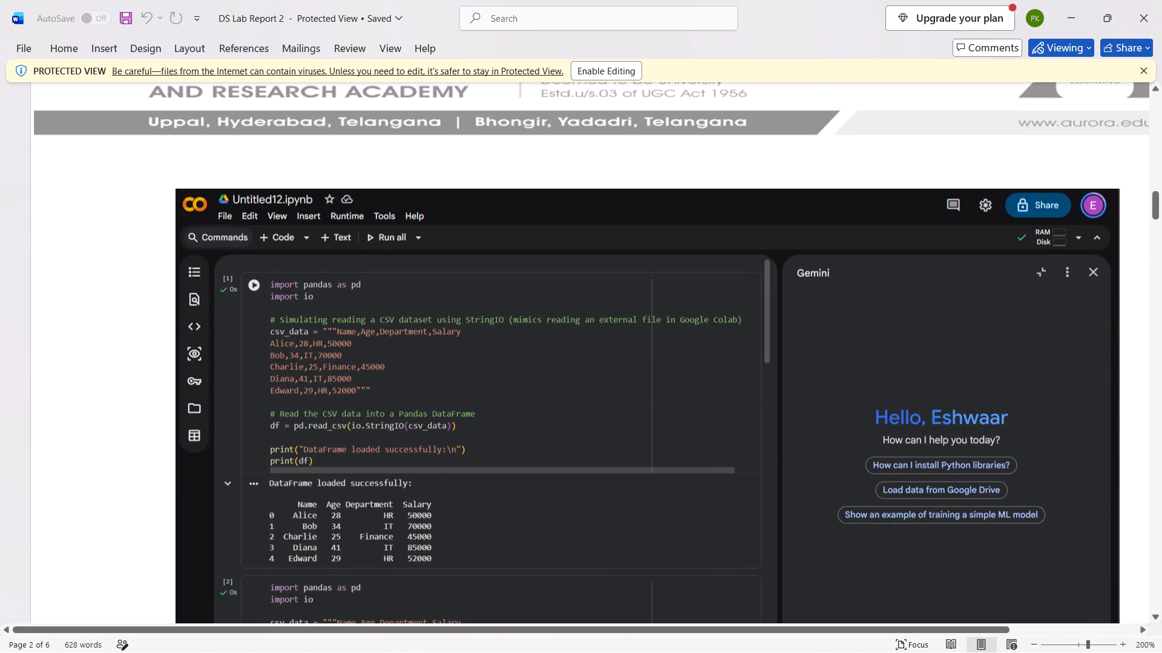
ctrl+scroll(149, 353, down, 3)
scroll(149, 353, left, 1)
ctrl+scroll(150, 352, down, 2)
scroll(150, 352, left, 1)
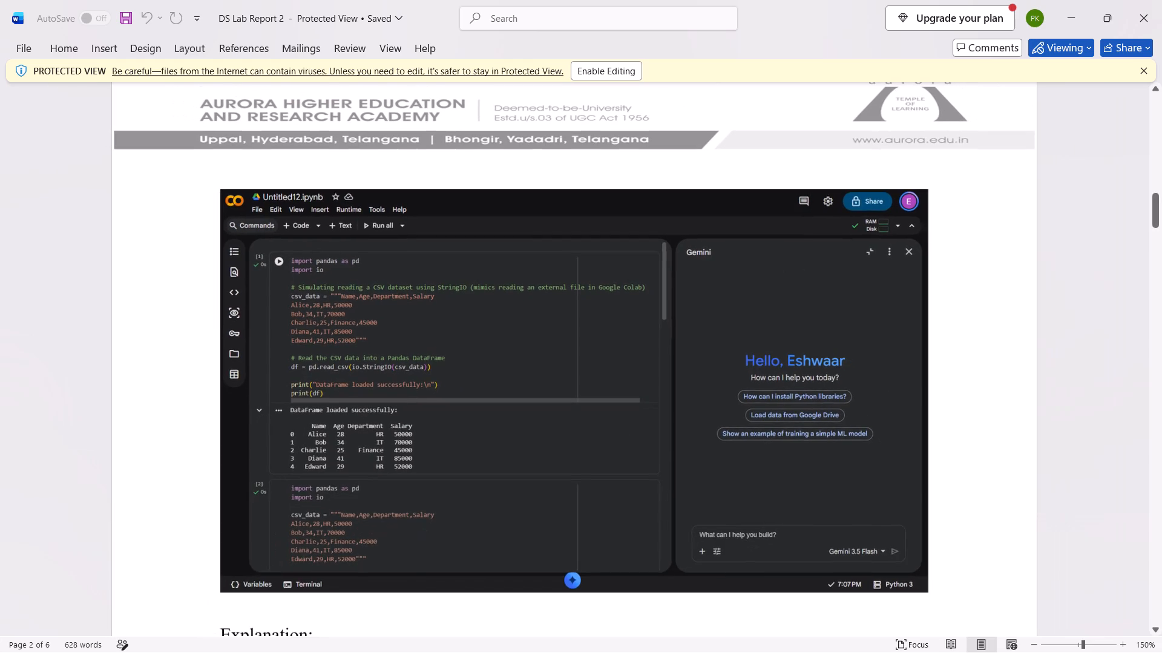
click(77, 285)
Copy the whole Reading Data code from the Colab cell and paste it into Document1 in Word beneath a new "code:" label.
key(alt+Tab)
key(alt+Tab)
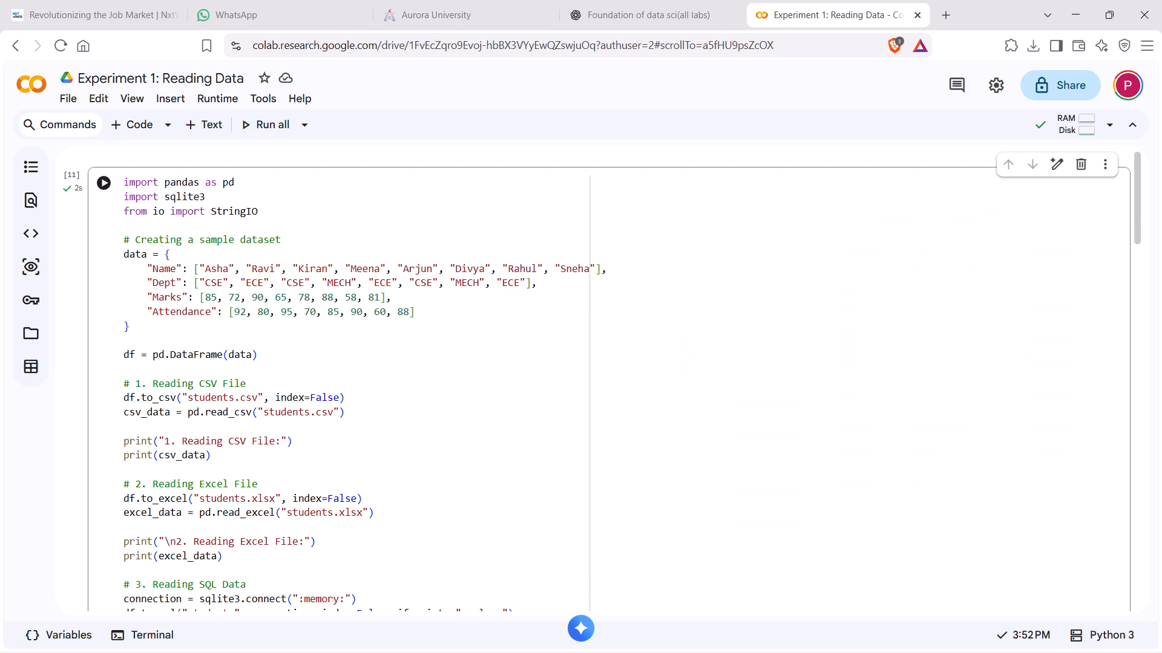
scroll(228, 314, up, 1)
click(154, 279)
key(ctrl+a)
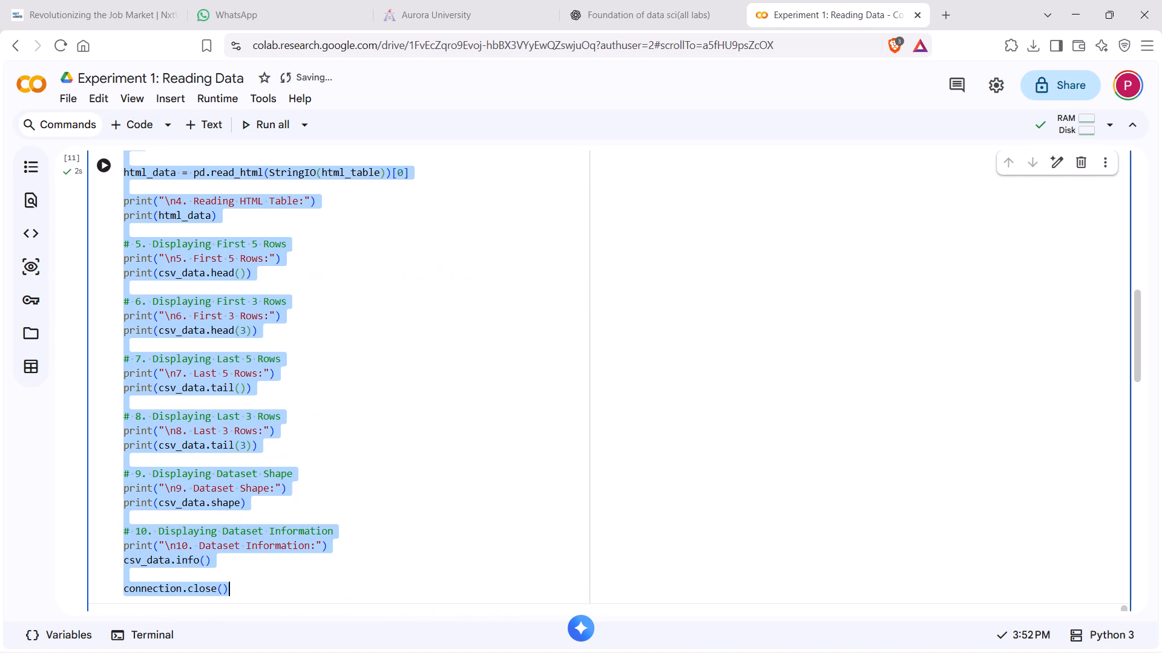
key(ctrl+c)
key(alt+Tab)
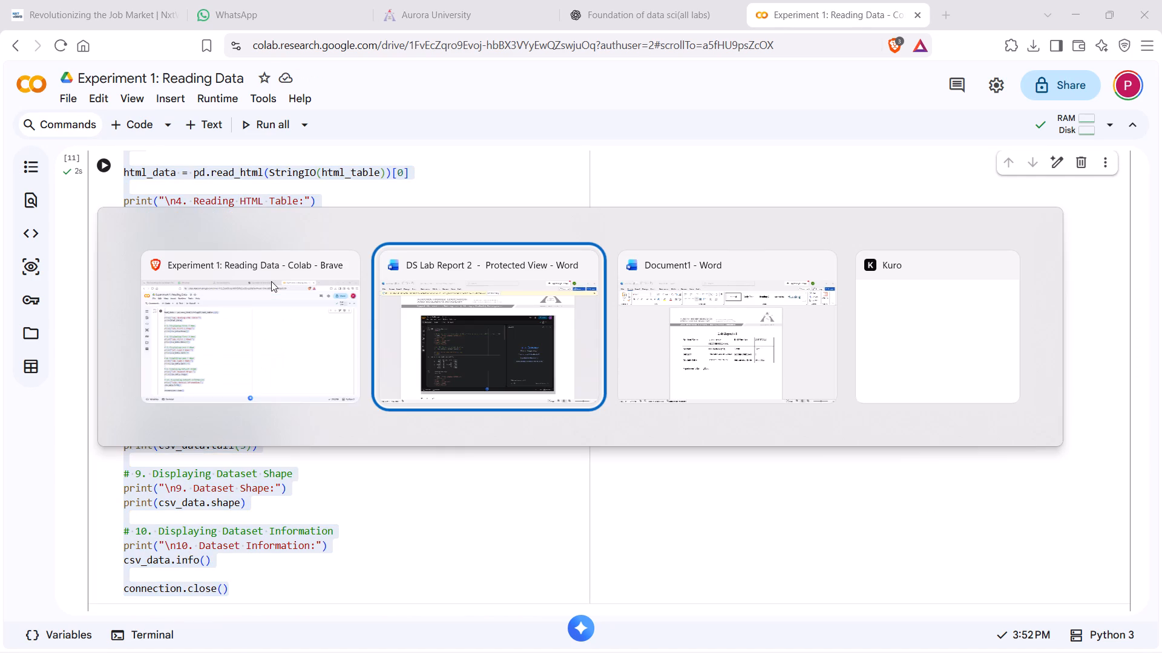
key(alt+Tab)
text(code:)
key(Return)
key(ctrl+v)
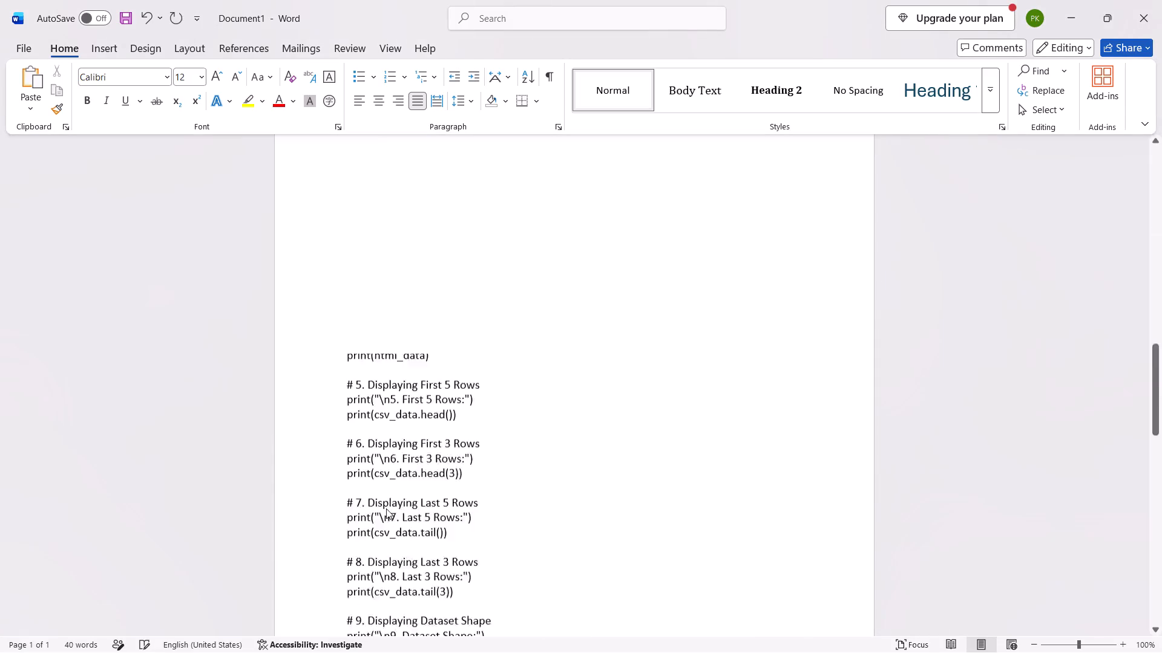
key(Return)
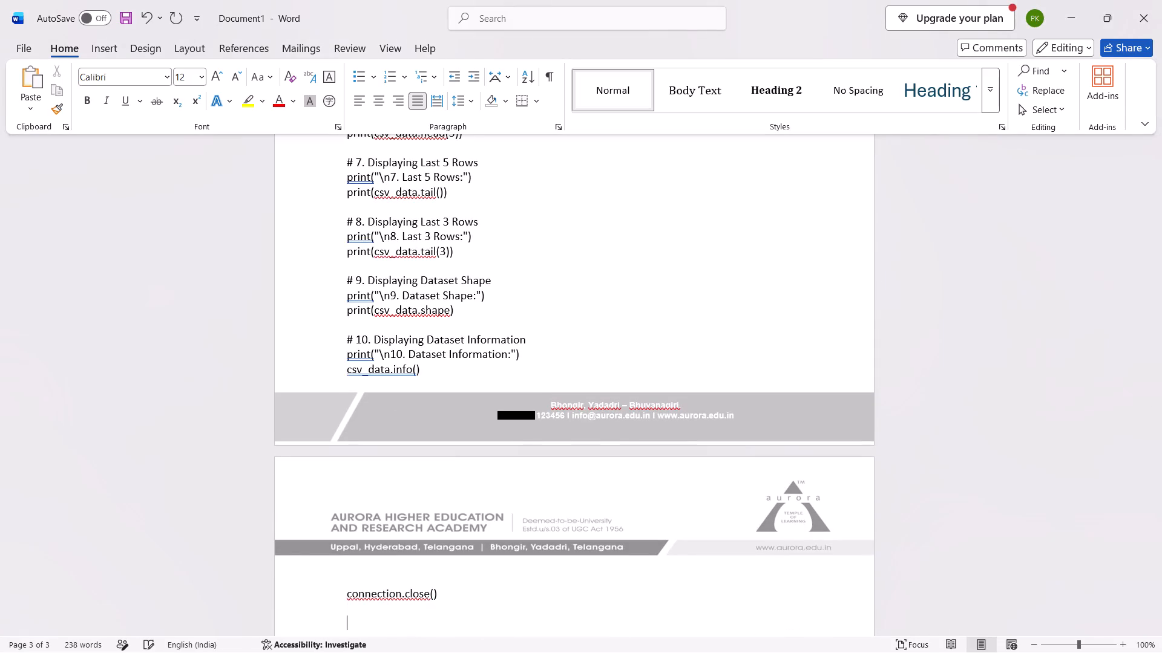
Add an "output:" label below the code in Document1 and paste the Colab output from "1. Reading CSV File" through "8. Last 3 Rows" under it.
text(output:)
key(Return)
key(alt+Tab)
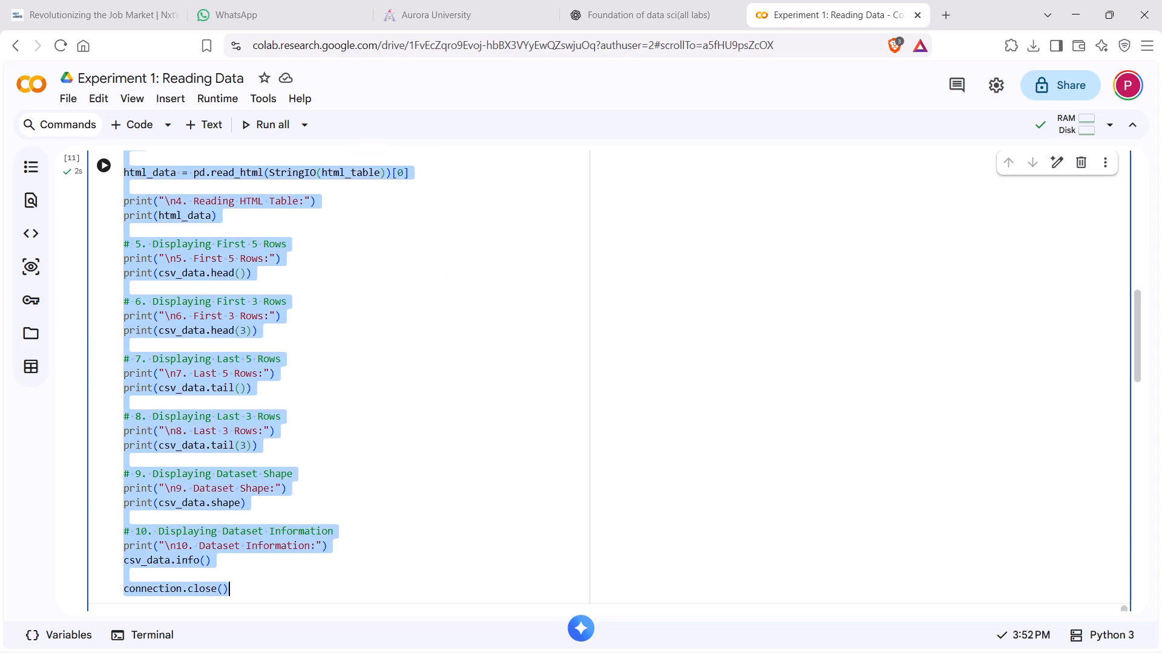
scroll(264, 274, down, 2)
scroll(222, 281, up, 1)
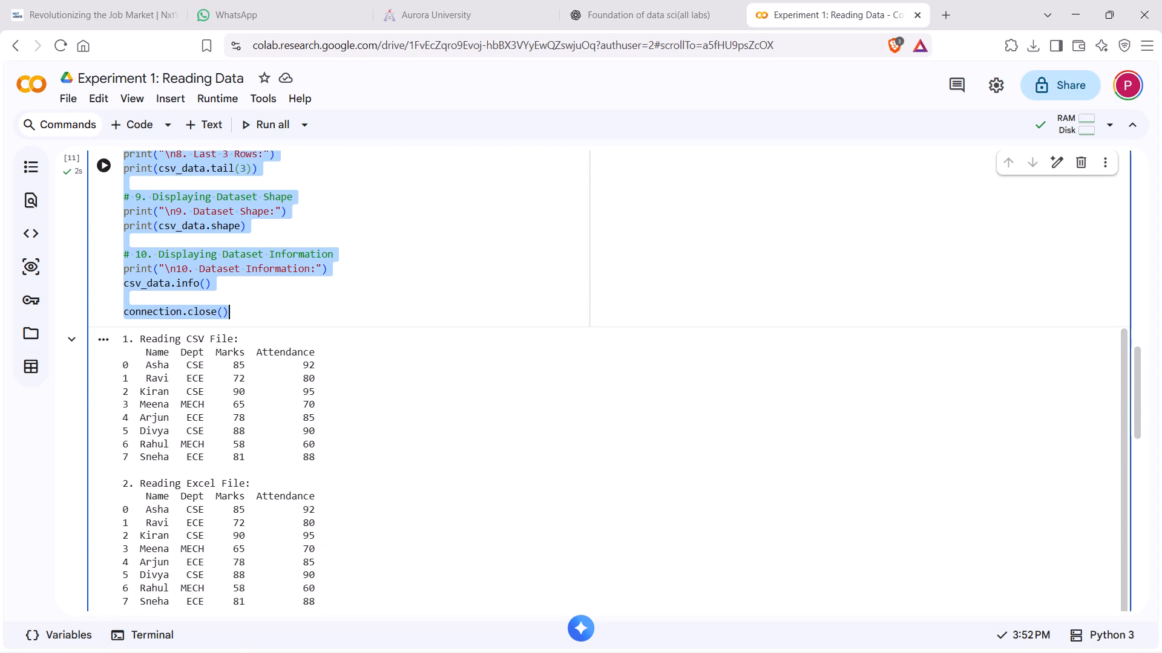
drag(122, 340, 222, 433)
scroll(206, 392, down, 3)
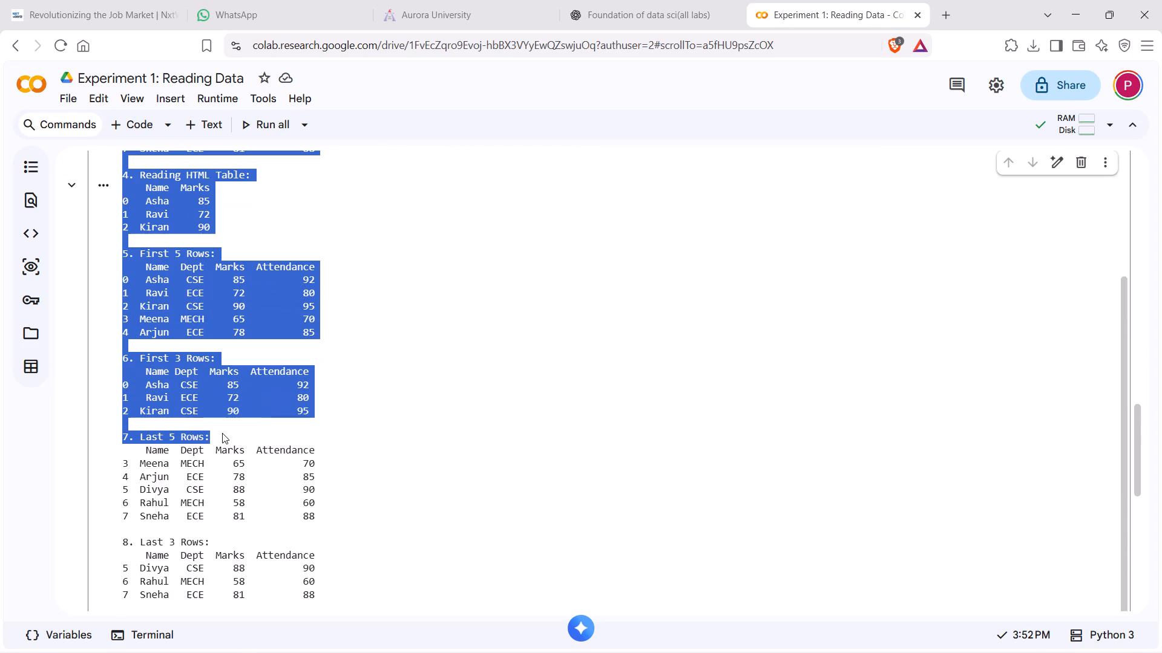
drag(222, 433, 335, 597)
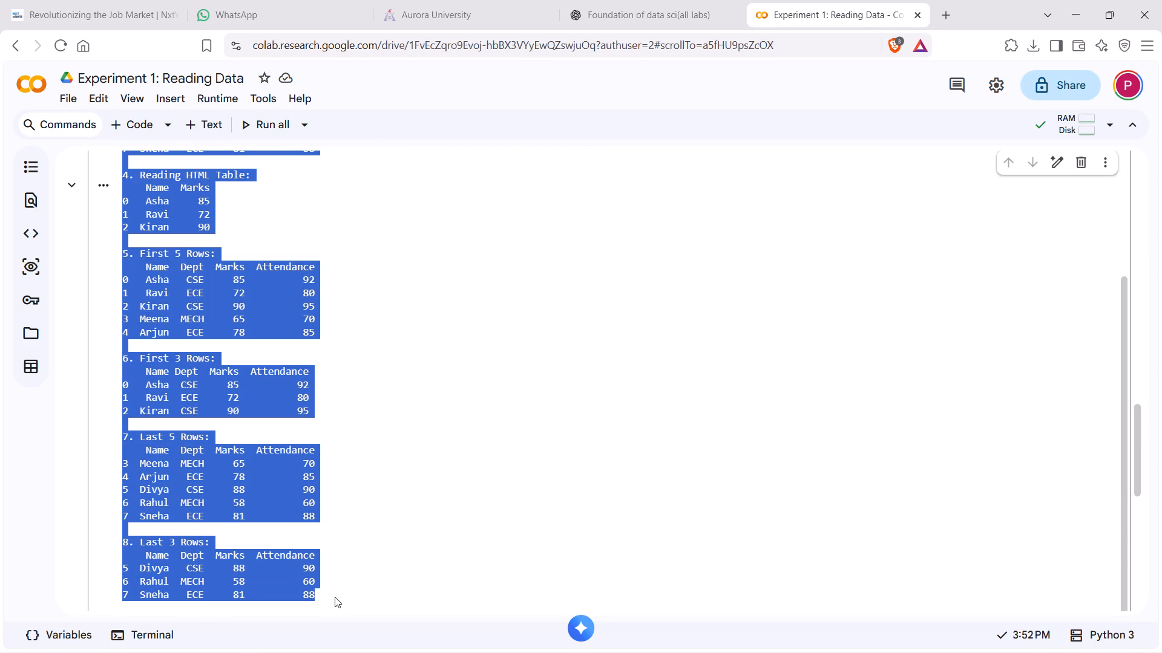
drag(335, 597, 336, 606)
key(ctrl+c)
key(alt+Tab)
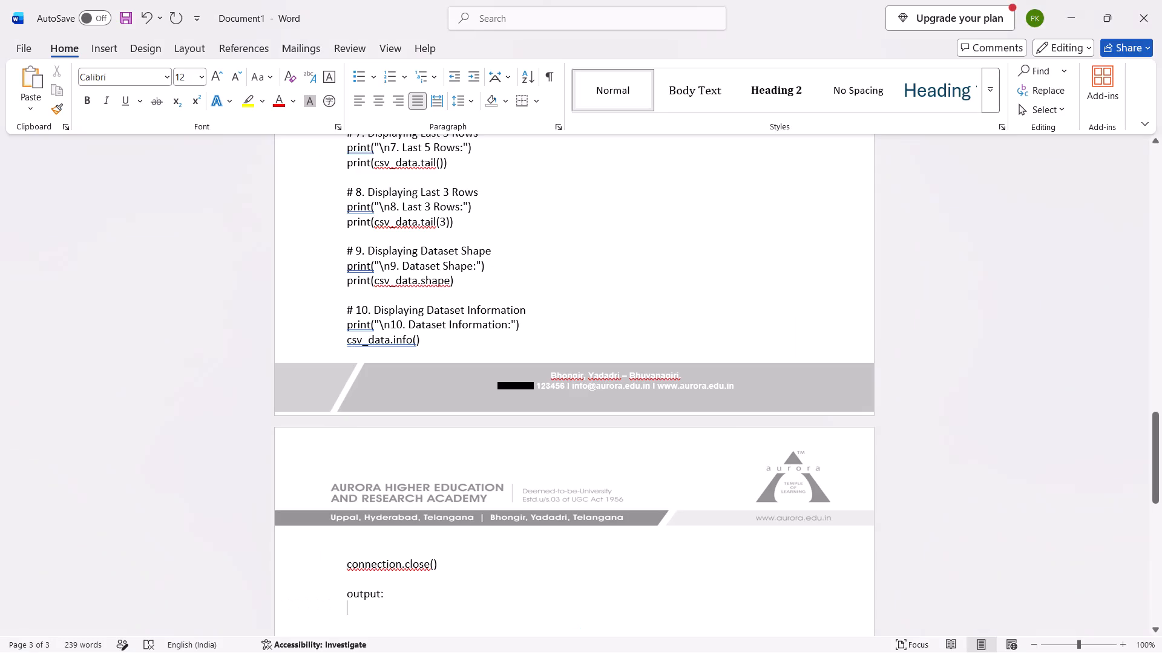
key(ctrl+v)
scroll(402, 524, down, 1)
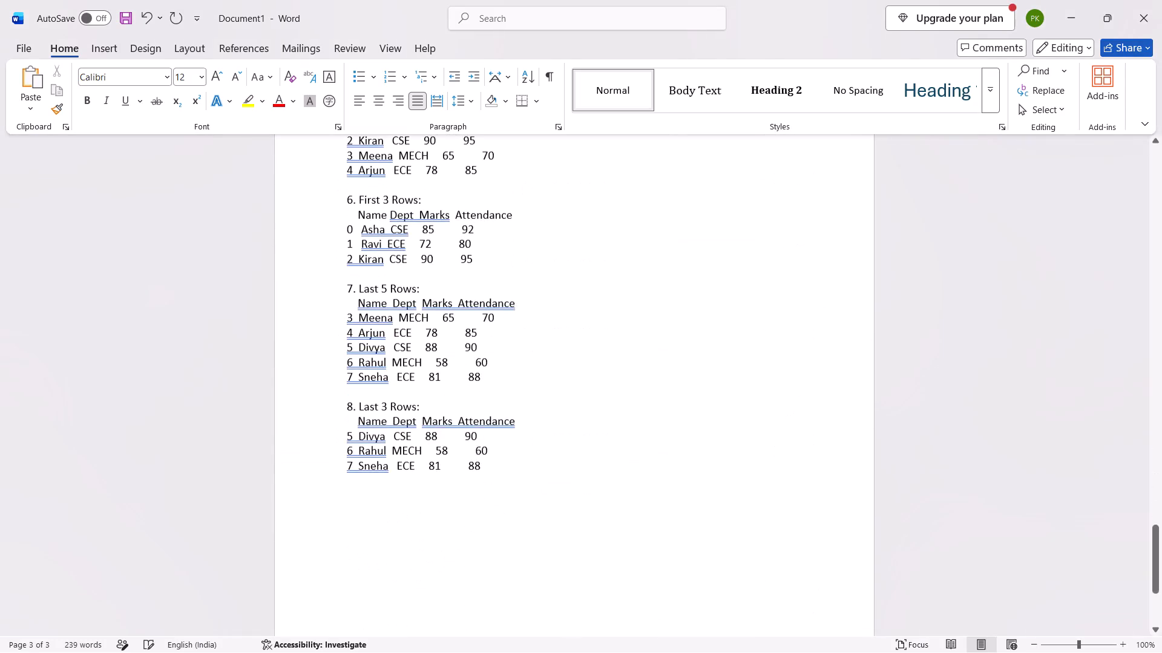
Add a "Screenshot:" label on a new line below the pasted output, with an empty line under it.
key(Return)
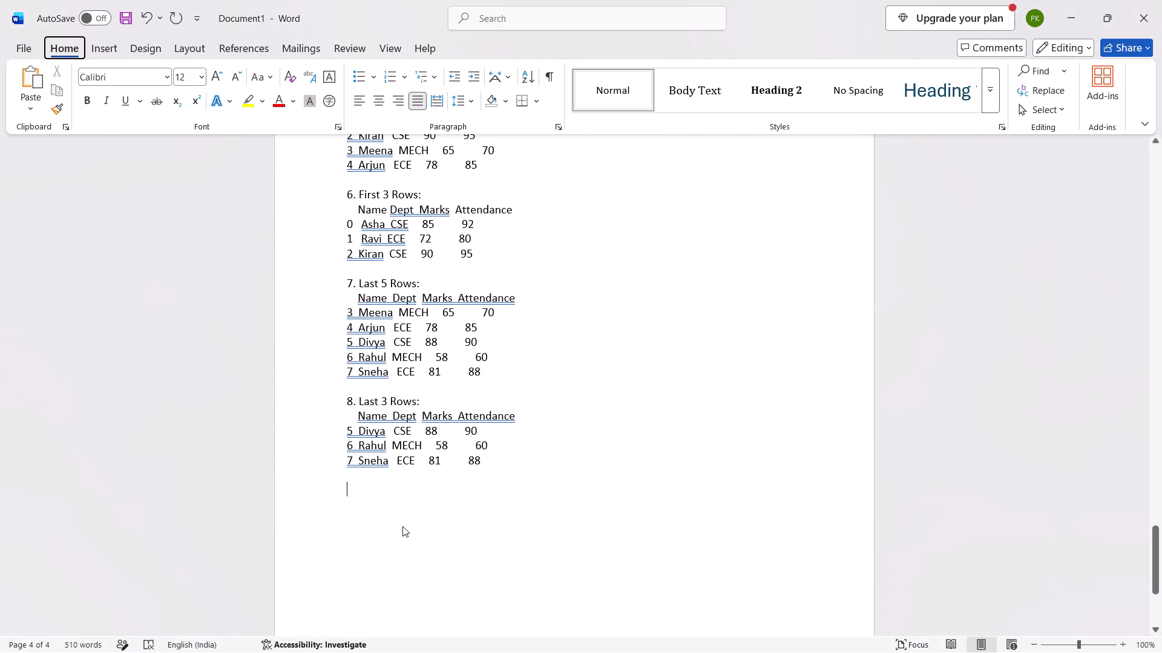
click(356, 493)
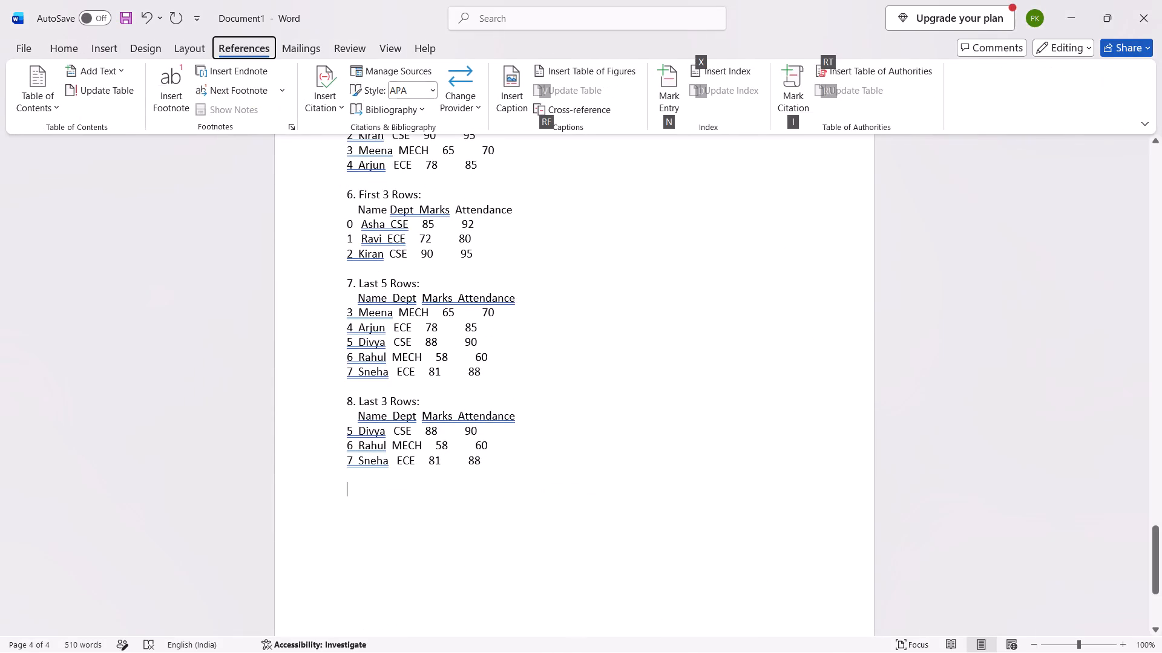
text(creenshot:)
key(Return)
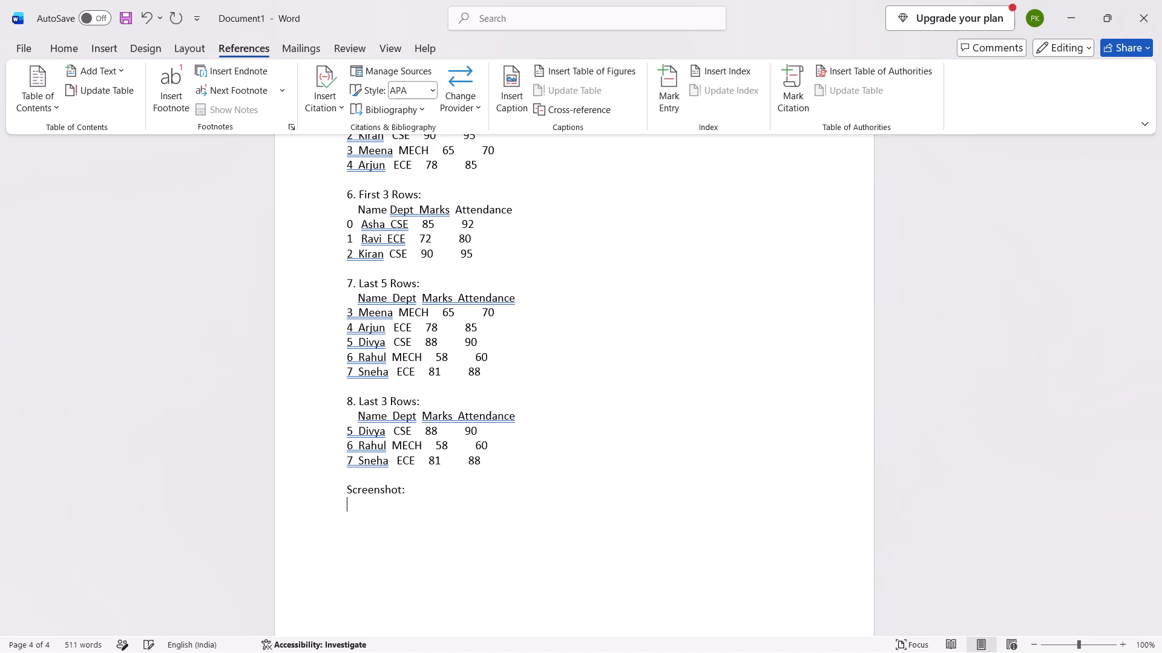
Capture a screenshot of the Colab notebook without the browser bars, showing the end of the code and the first output sections.
key(alt+Tab)
click(354, 421)
scroll(331, 408, up, 4)
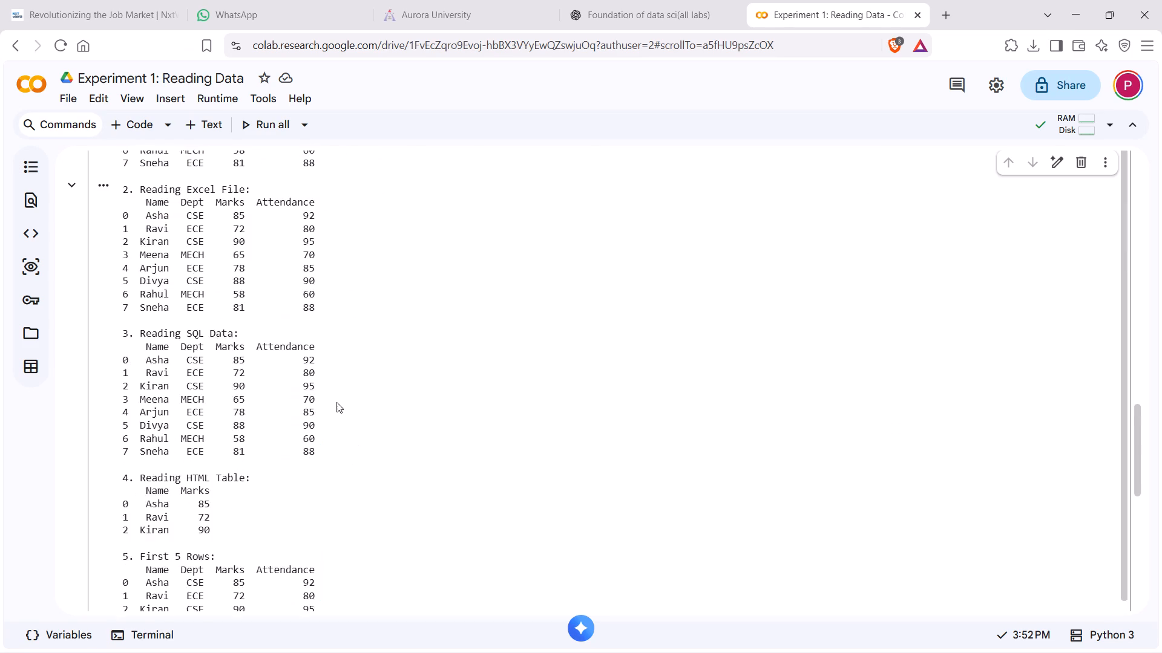
scroll(336, 402, up, 8)
scroll(346, 403, down, 9)
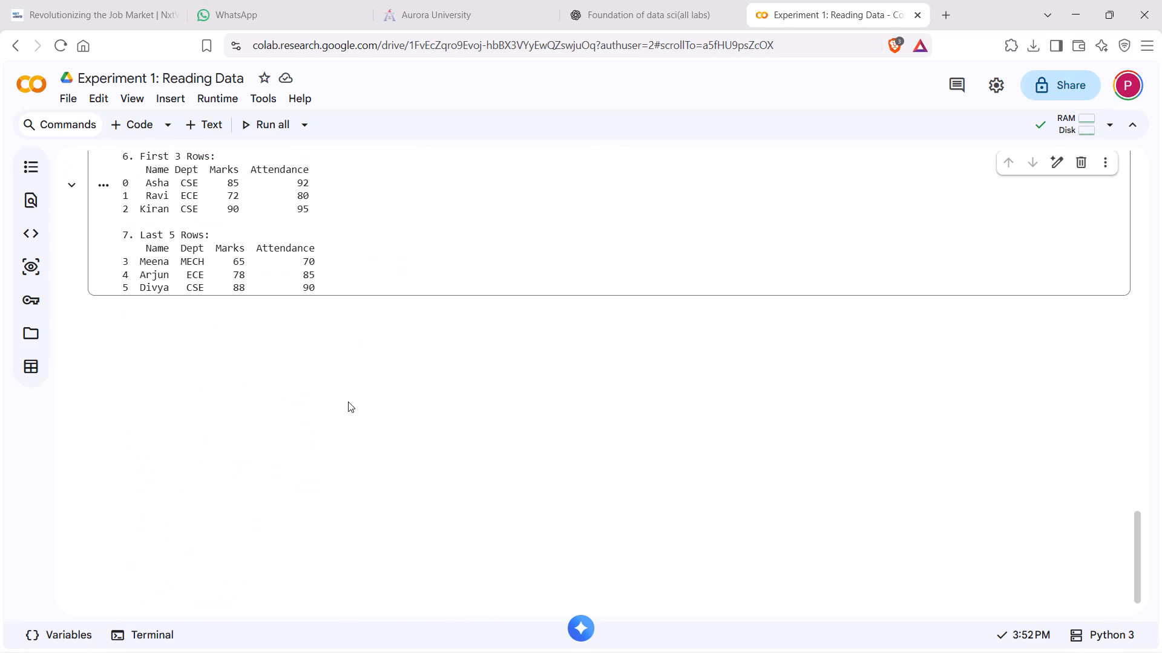
scroll(349, 401, up, 4)
scroll(349, 405, down, 1)
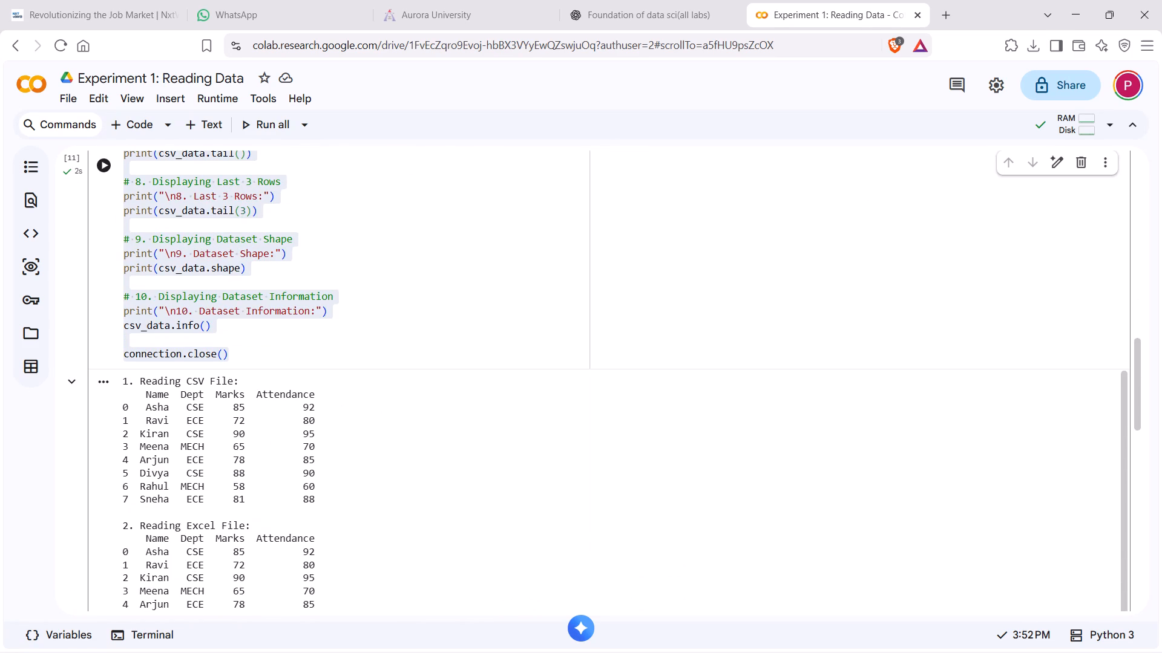
click(264, 235)
click(395, 313)
scroll(392, 313, down, 1)
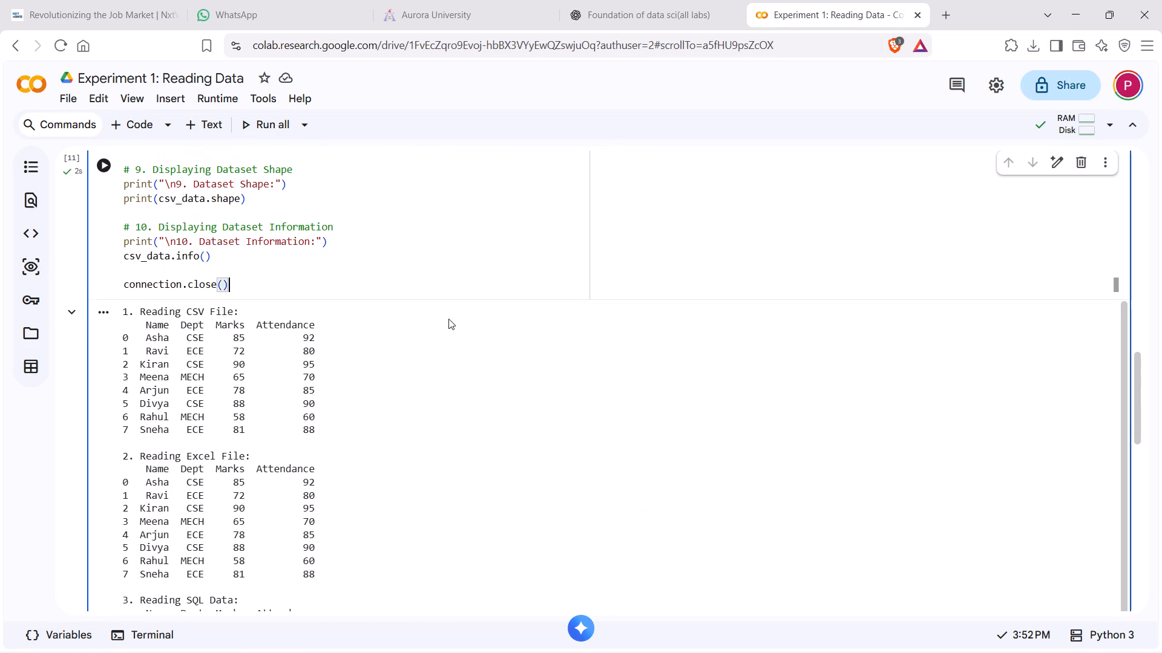
scroll(448, 319, down, 1)
scroll(465, 322, up, 6)
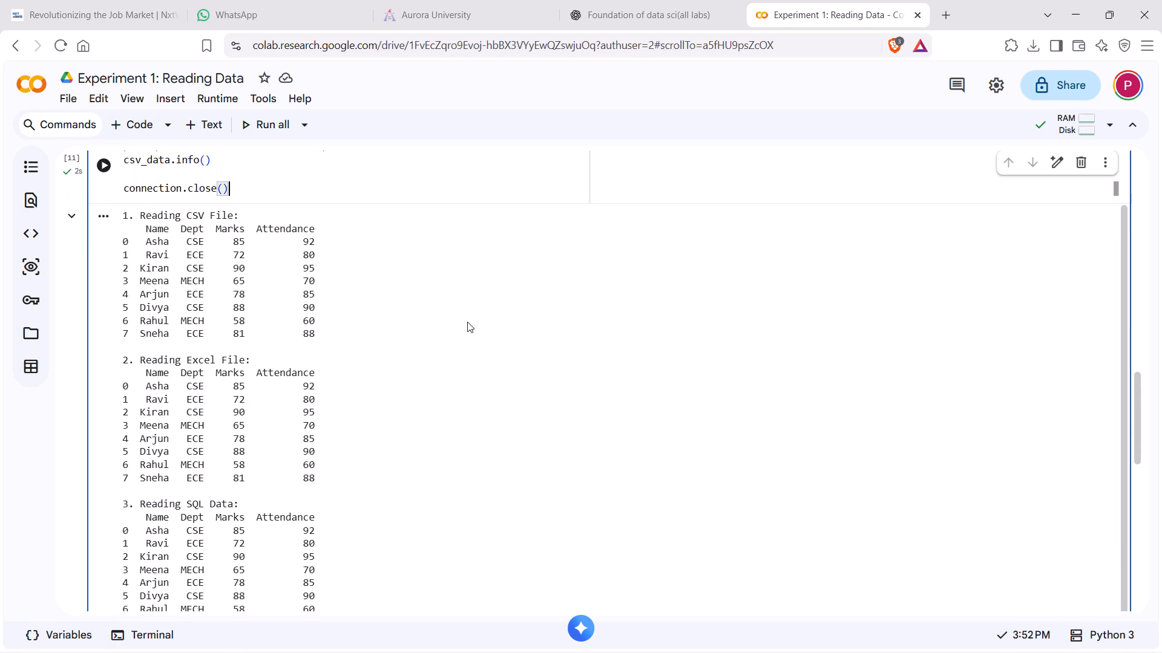
key(Print)
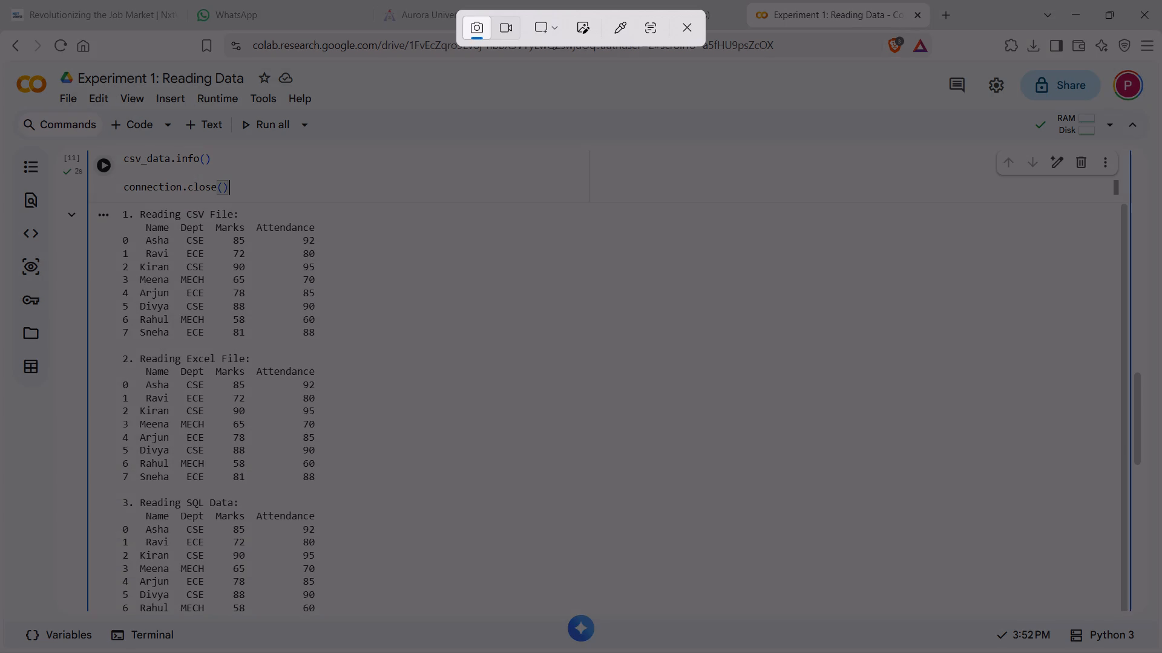
drag(0, 54, 1161, 652)
key(alt+Tab)
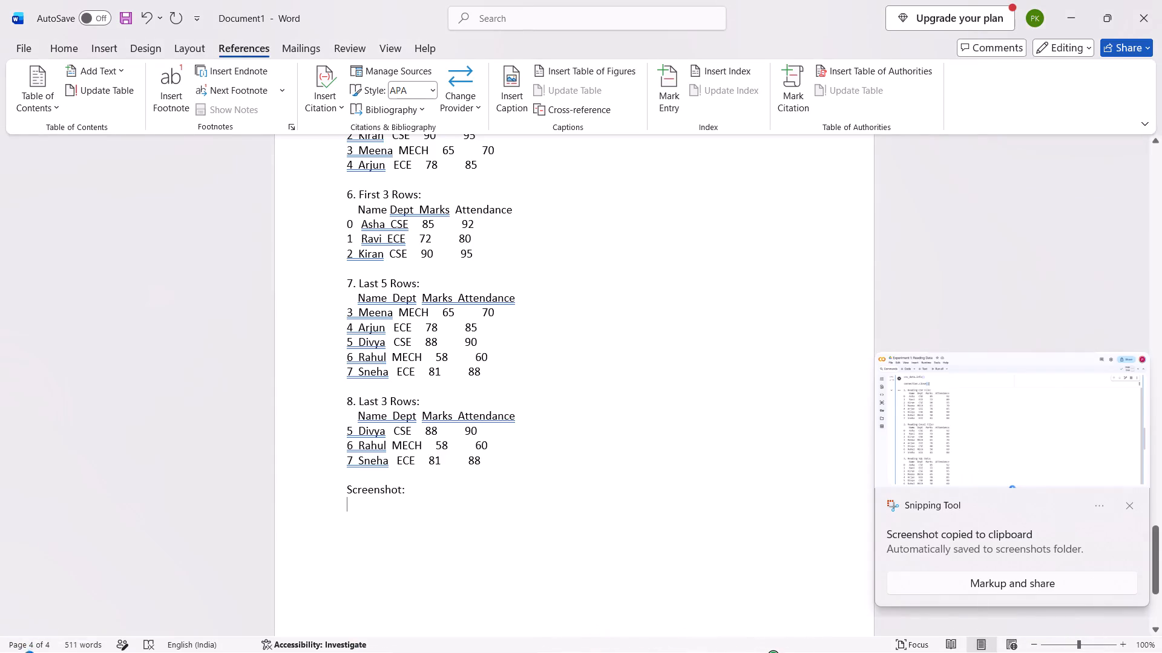
key(ctrl+v)
scroll(638, 578, down, 1)
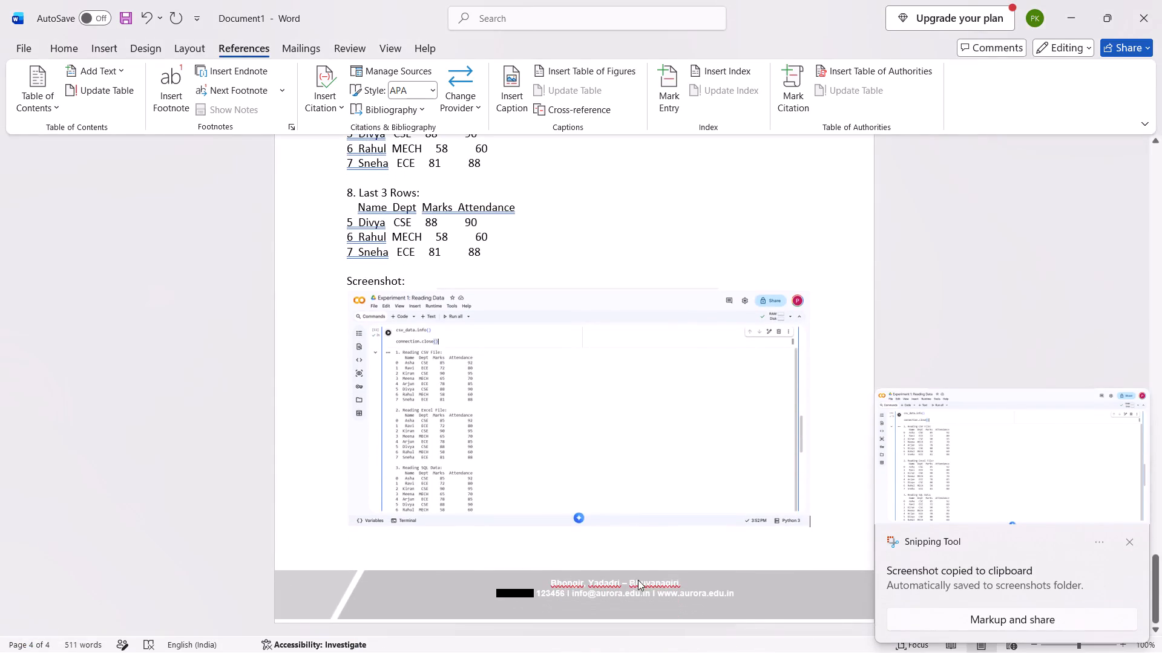
key(Return)
scroll(650, 573, down, 2)
key(Return)
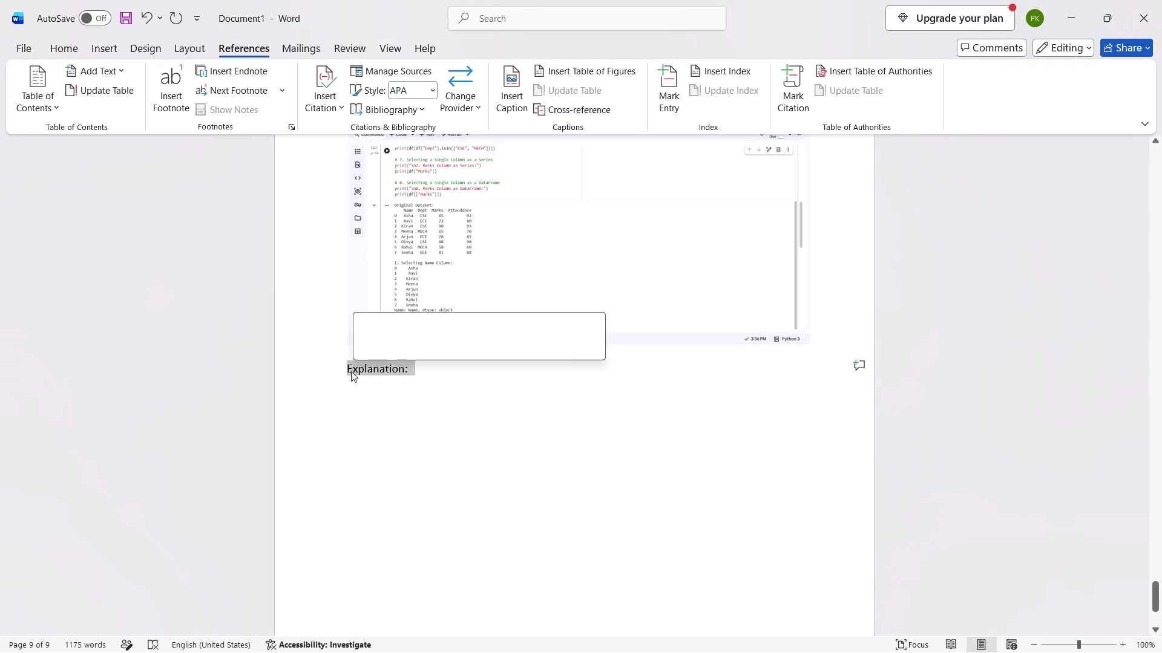
key(ctrl+v)
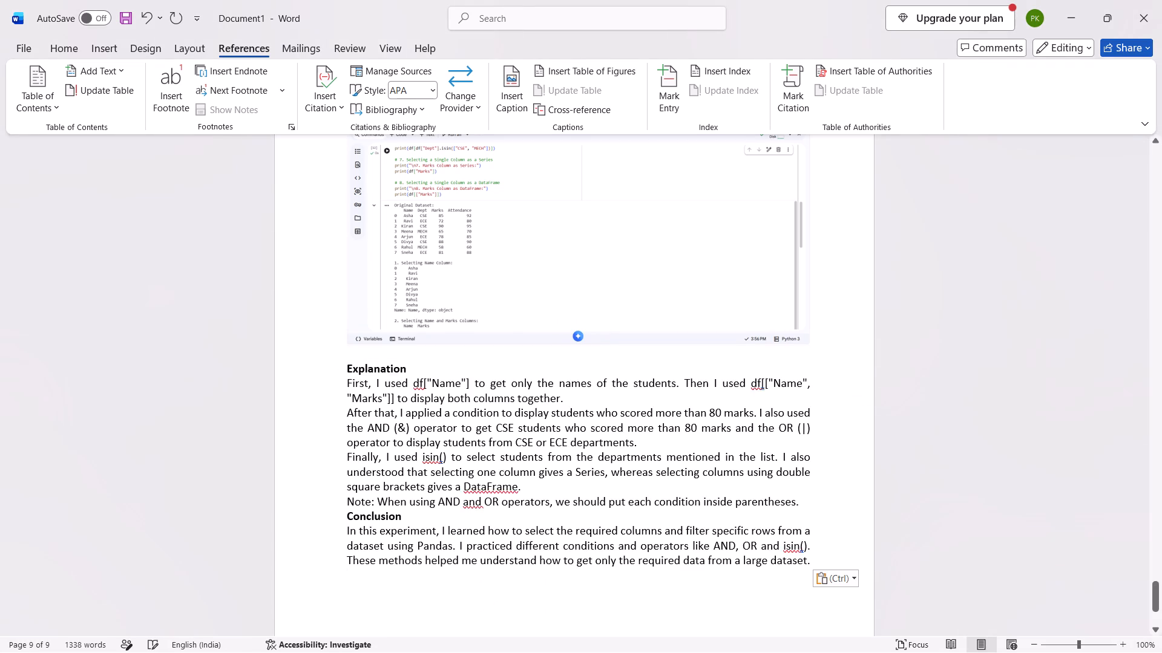
Insert a blank line between the Note sentence and the Conclusion heading.
scroll(433, 391, down, 1)
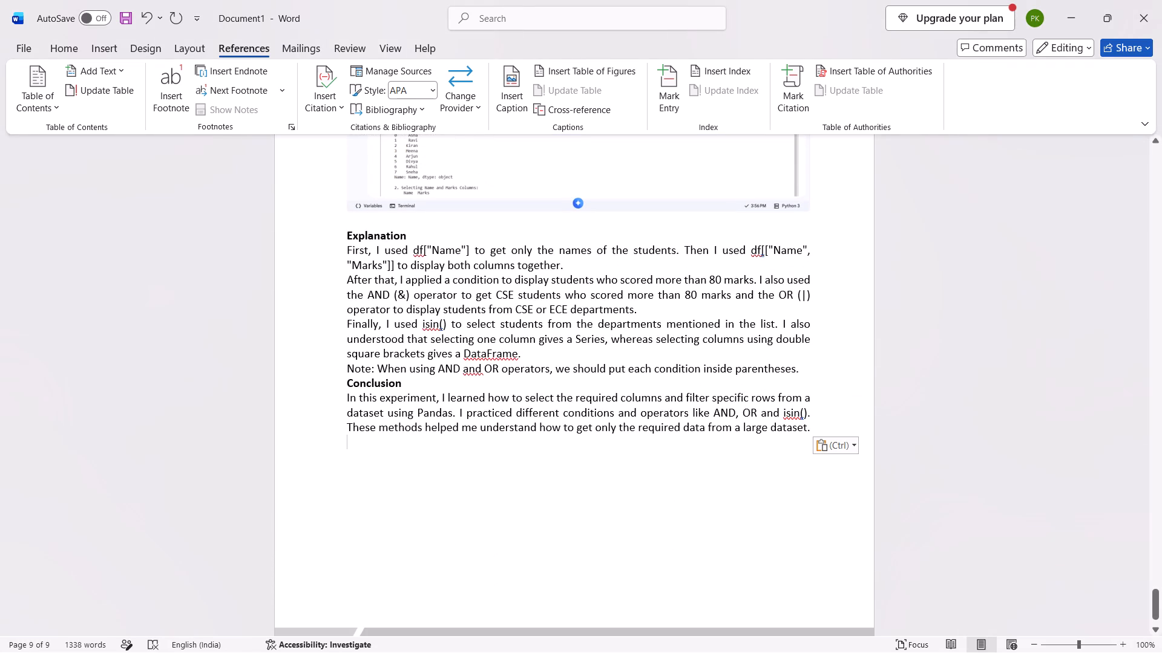
click(802, 366)
key(Return)
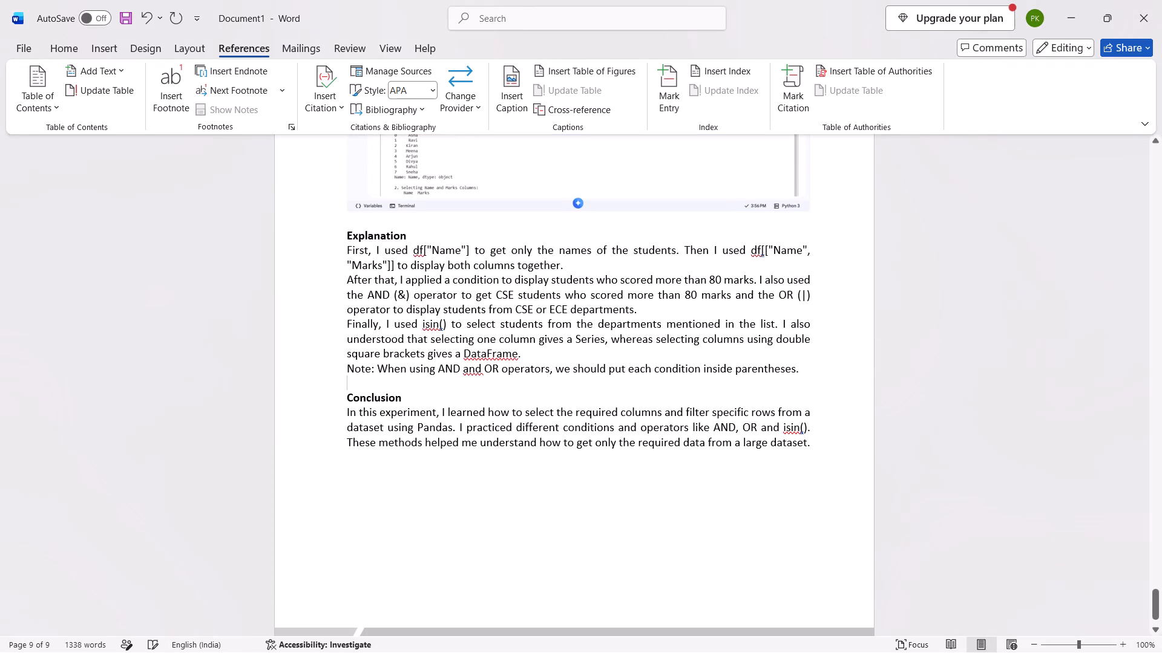
Enlarge the Conclusion and Explanation headings to 14 pt.
drag(412, 400, 330, 398)
click(440, 346)
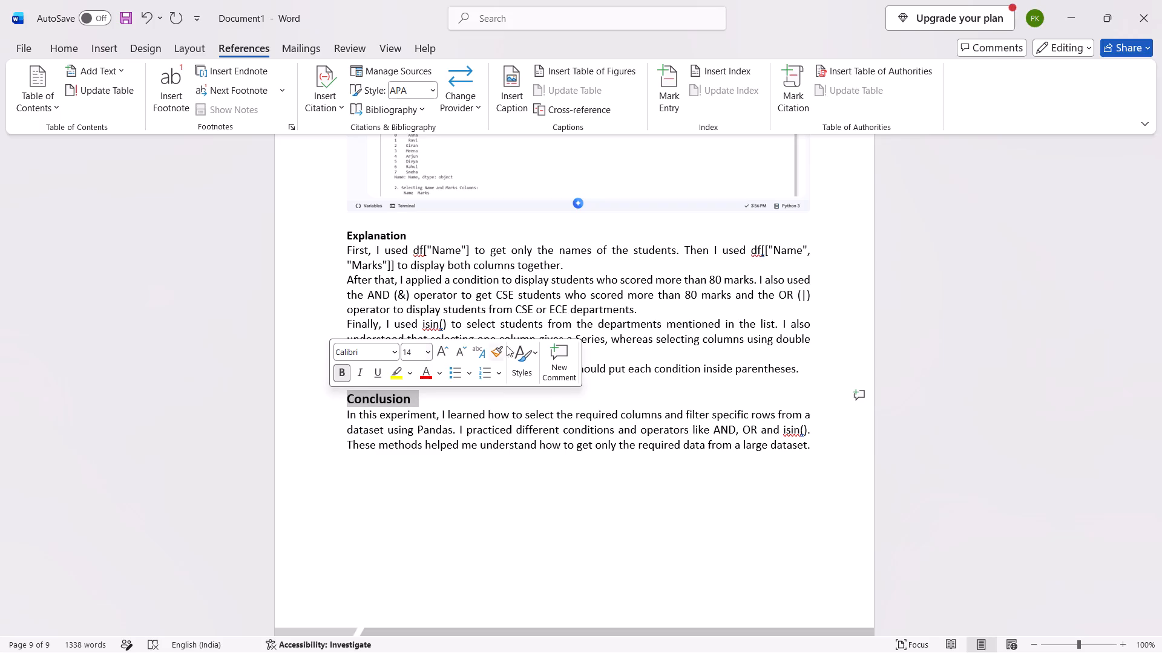
click(479, 285)
drag(415, 235, 344, 231)
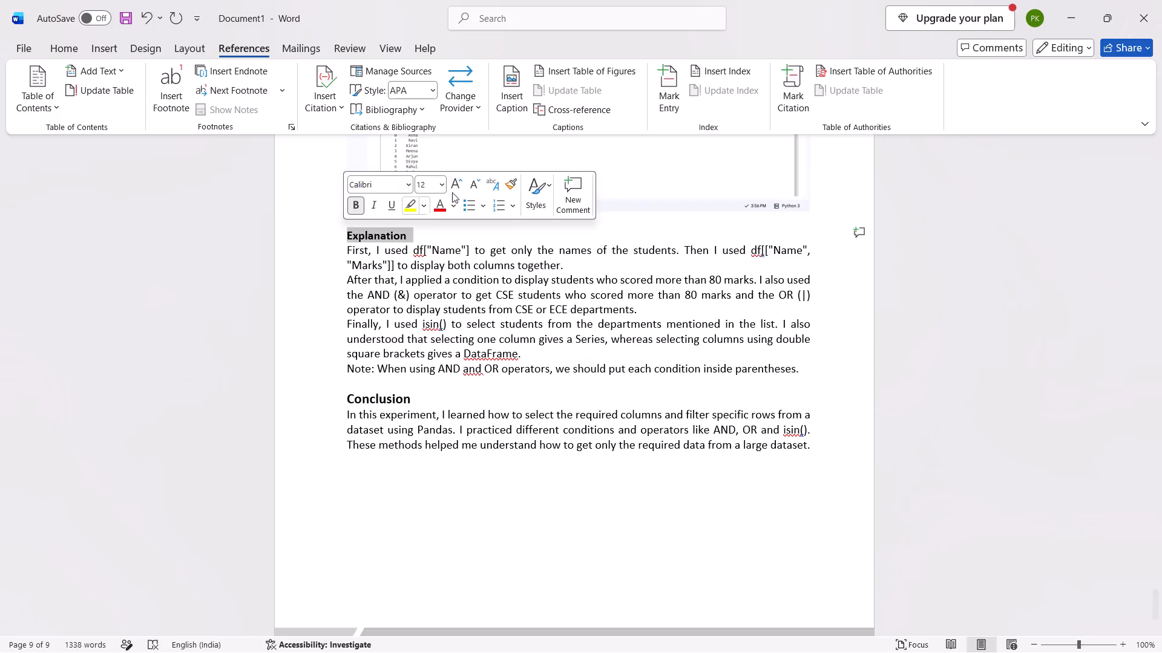
click(458, 180)
click(415, 255)
Make the "Screenshot:" label bold and one font size step larger.
scroll(451, 282, up, 2)
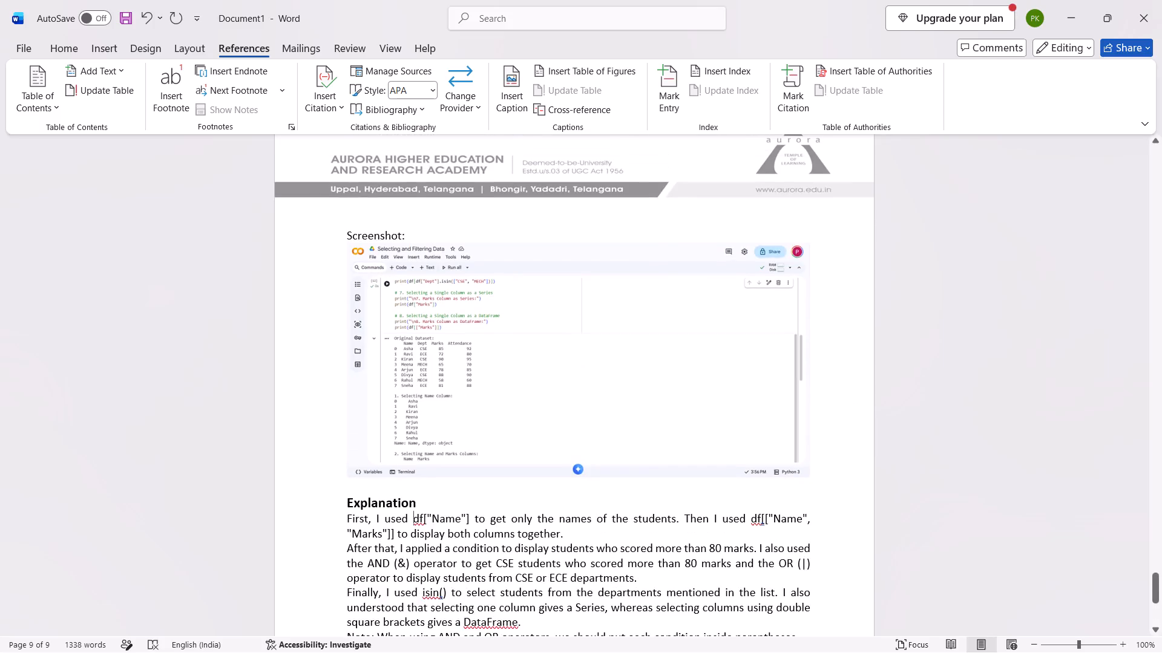
scroll(484, 336, up, 2)
scroll(426, 416, down, 1)
drag(412, 371, 338, 369)
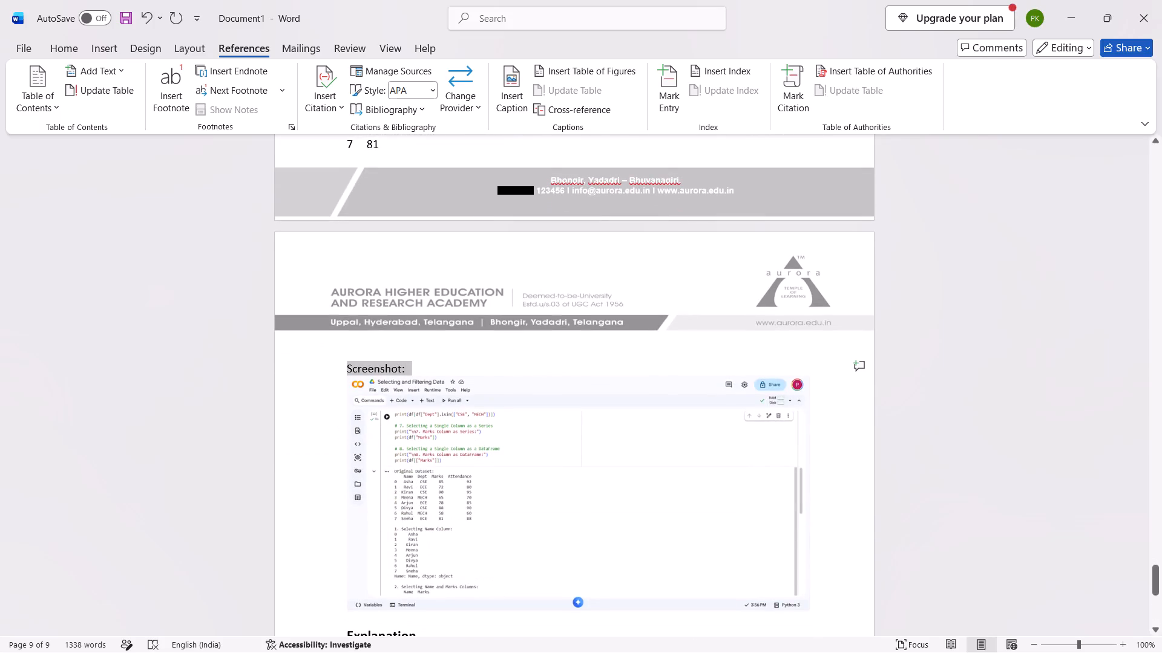
drag(338, 369, 338, 369)
click(448, 325)
click(354, 340)
click(321, 370)
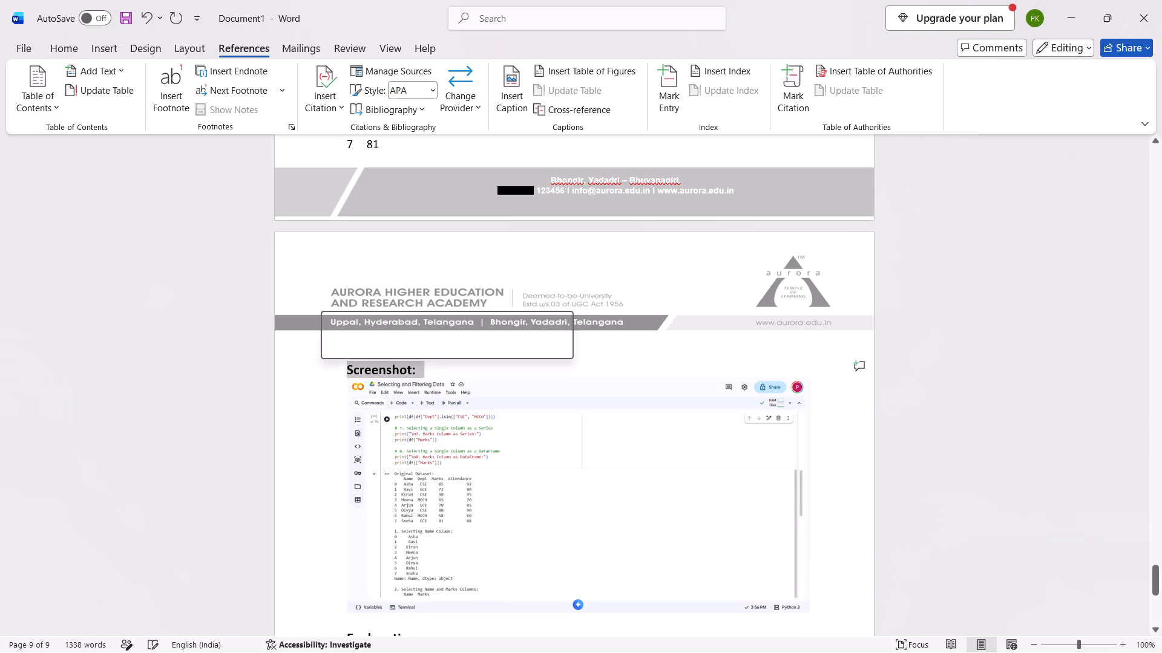
Make the "output:" label above Question 2's Original Dataset listing bold and enlarge it to 14 pt.
scroll(333, 371, up, 4)
scroll(401, 379, up, 3)
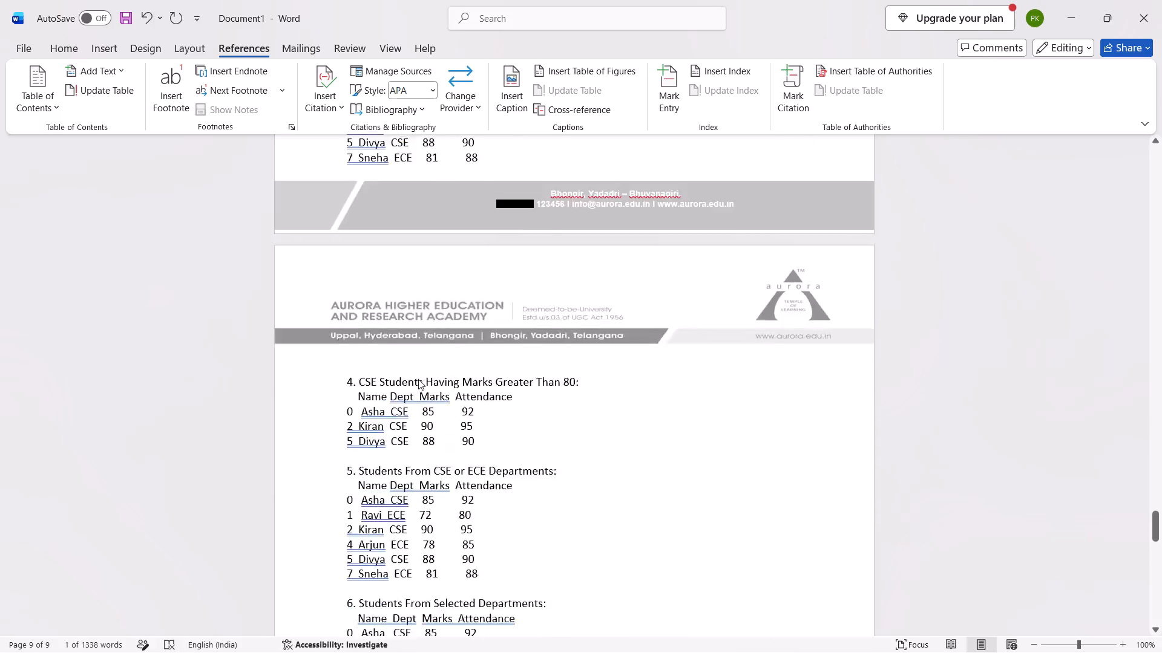
scroll(424, 377, up, 4)
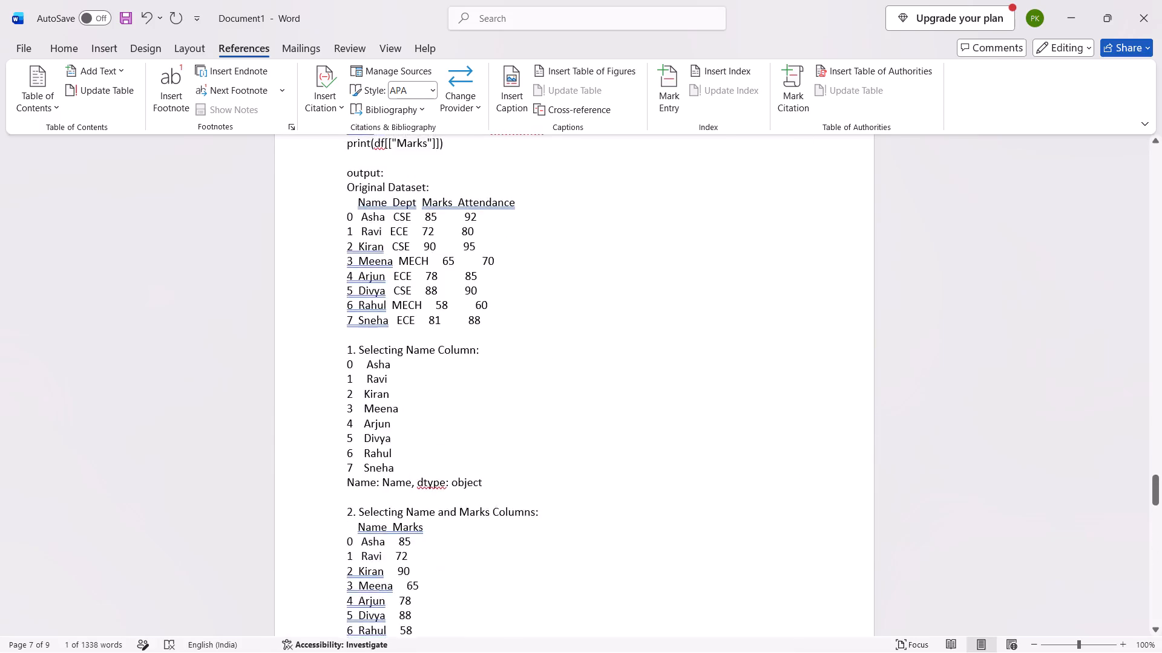
scroll(416, 392, up, 3)
drag(396, 576, 310, 575)
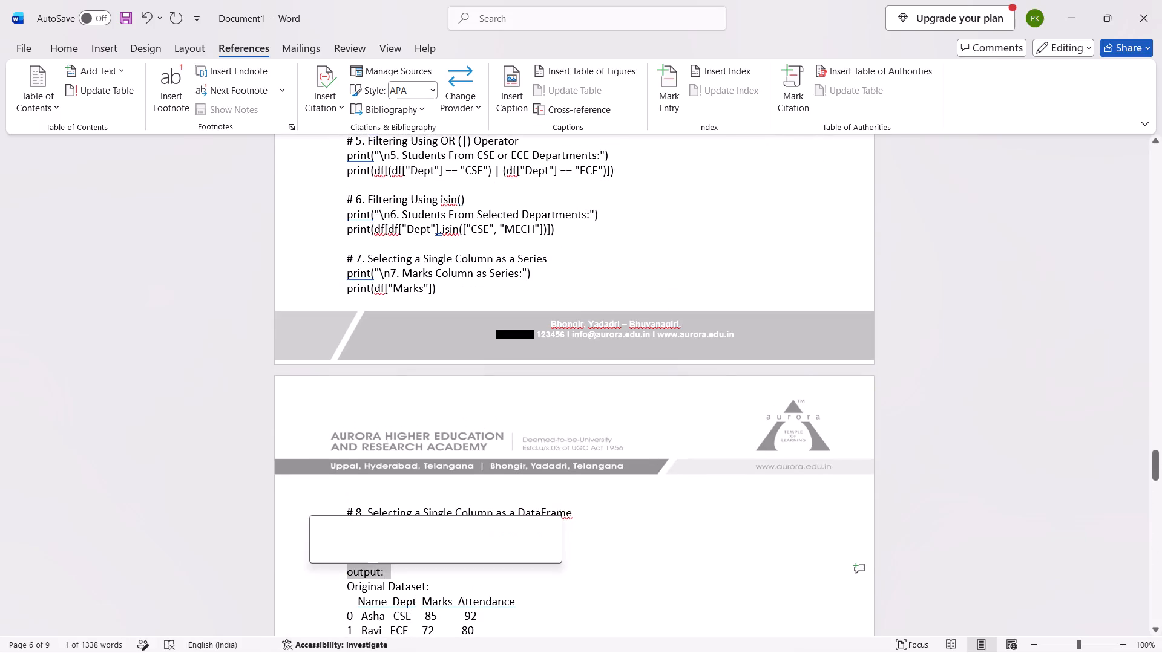
click(323, 550)
click(412, 532)
click(419, 533)
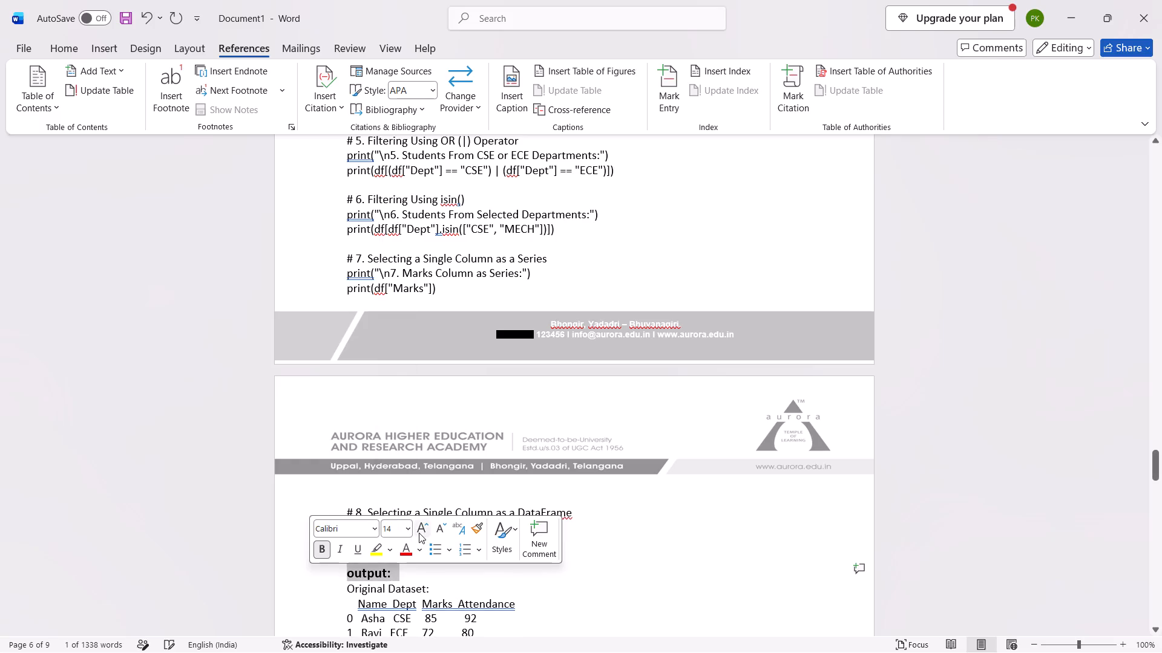
click(438, 498)
Make the "Question 2: Selecting and Filtering Data" title and the "Code:" label below it bold at 14 pt.
scroll(436, 501, up, 5)
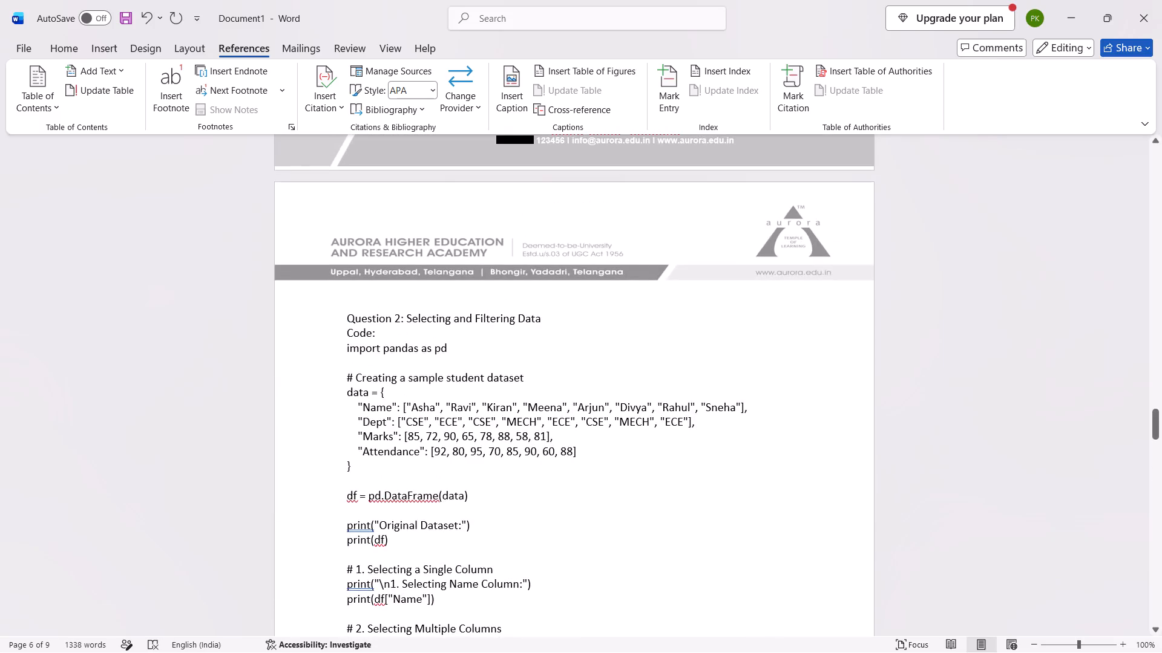
scroll(436, 529, up, 2)
scroll(485, 577, down, 1)
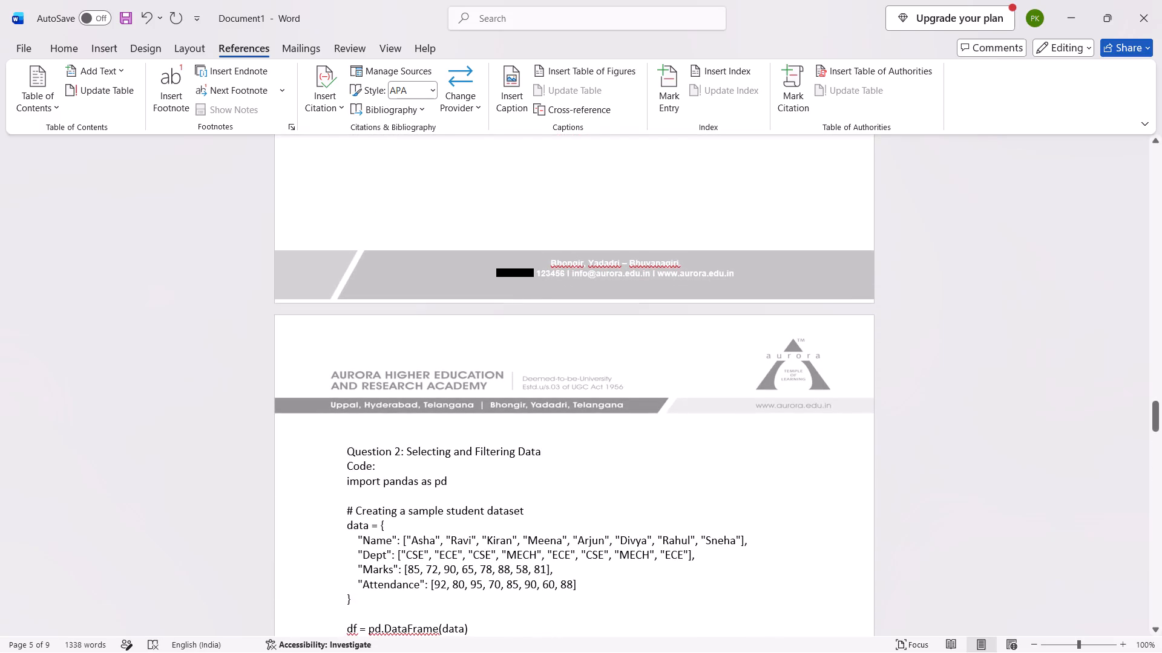
drag(372, 467, 346, 457)
click(378, 468)
drag(381, 472, 349, 455)
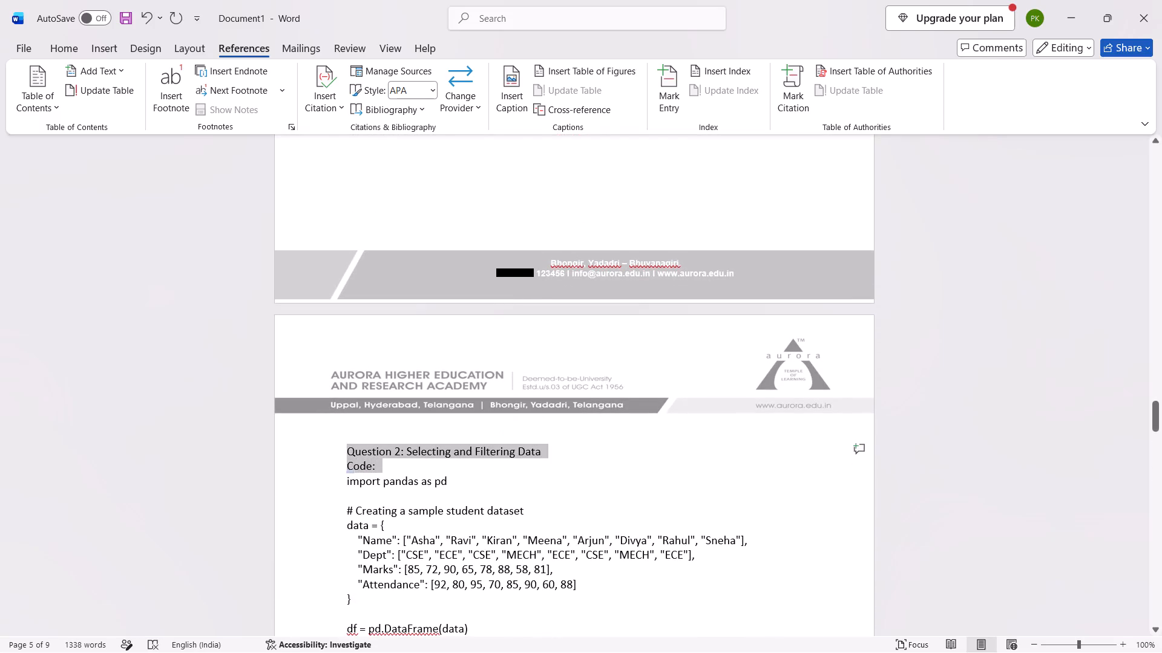
drag(349, 455, 348, 452)
click(356, 431)
click(461, 406)
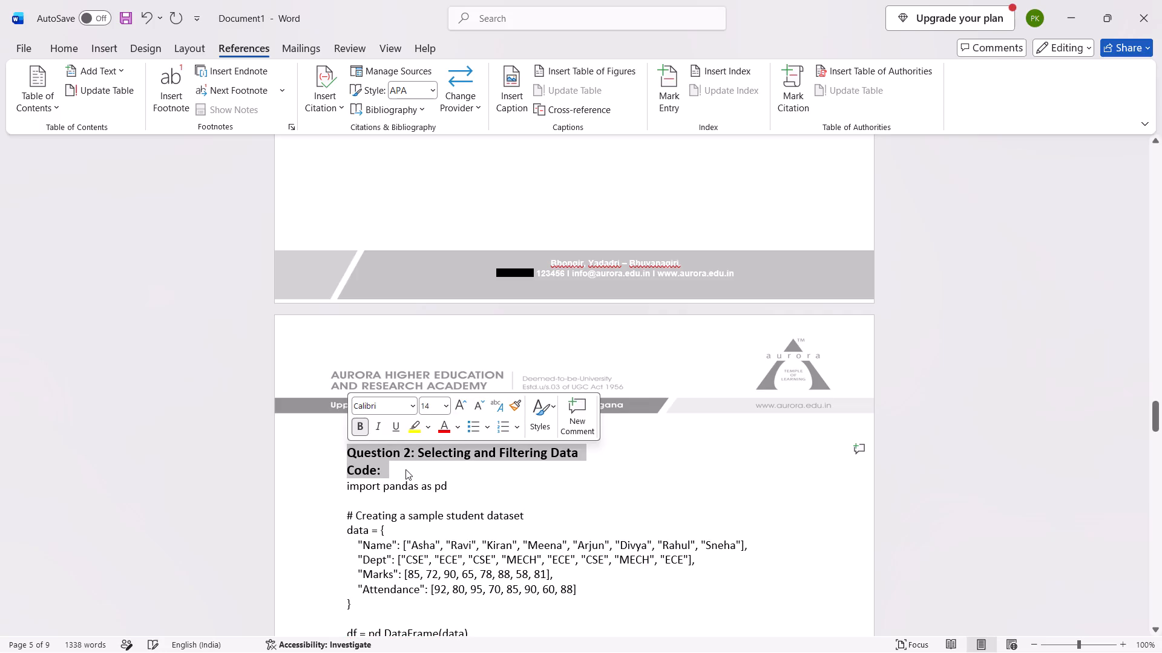
click(401, 473)
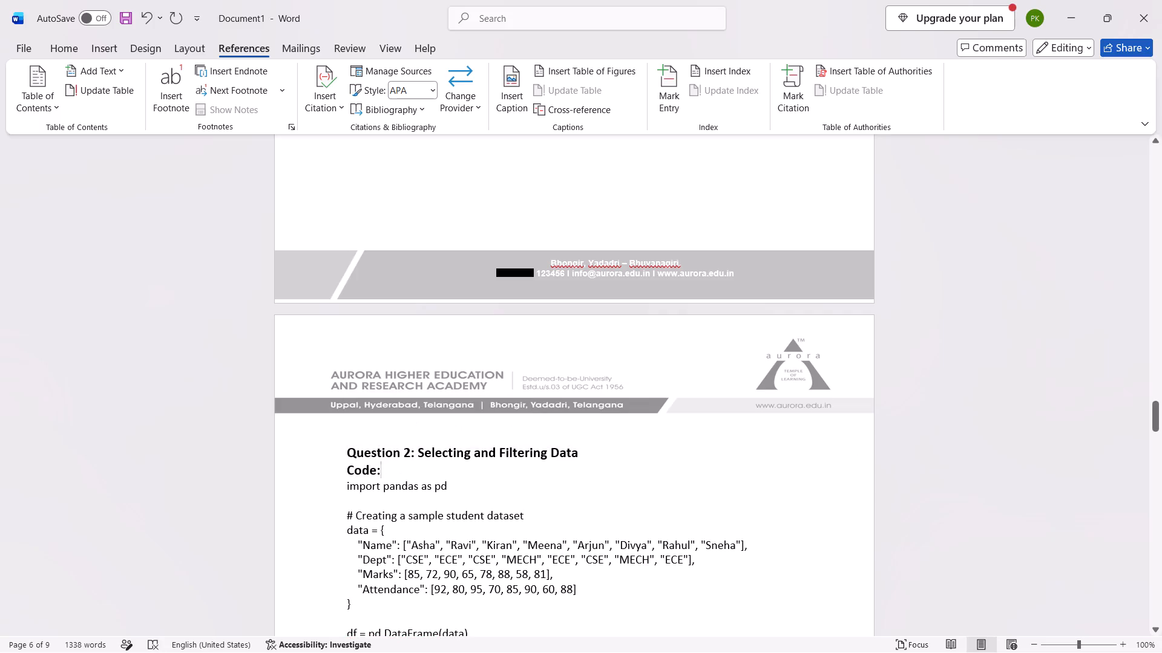
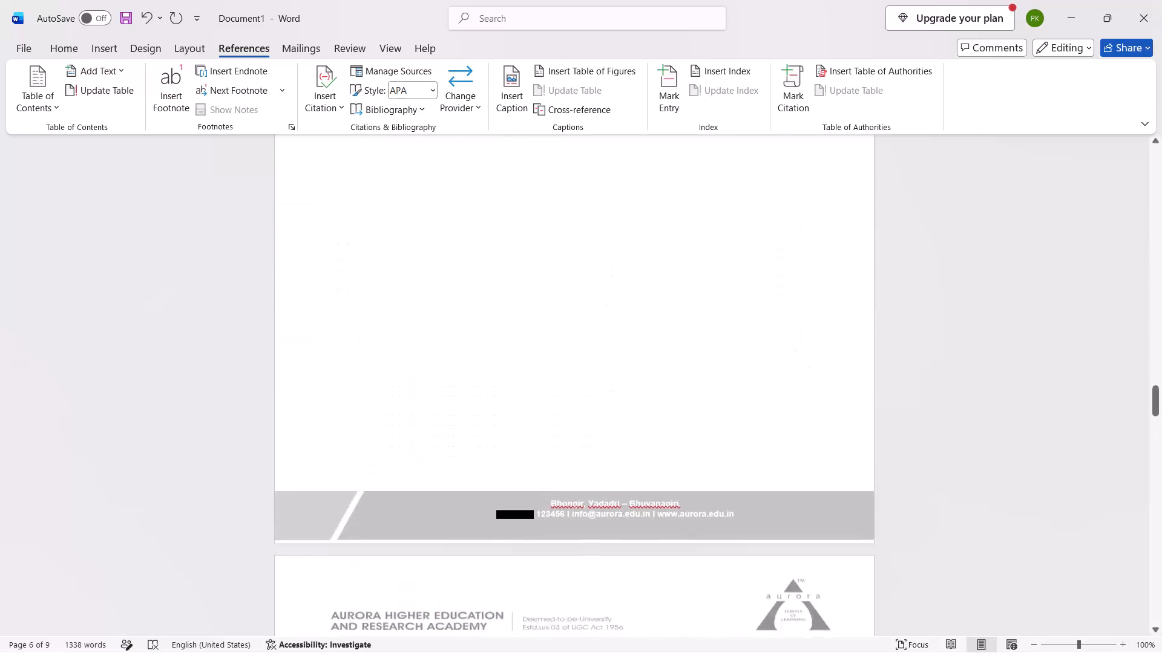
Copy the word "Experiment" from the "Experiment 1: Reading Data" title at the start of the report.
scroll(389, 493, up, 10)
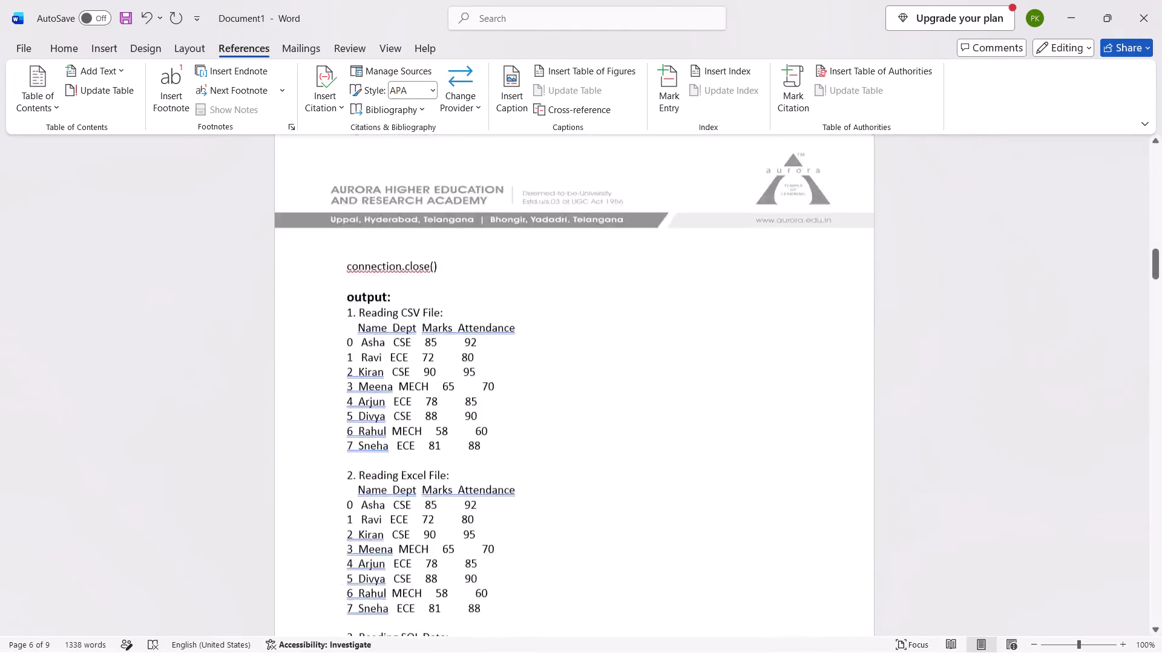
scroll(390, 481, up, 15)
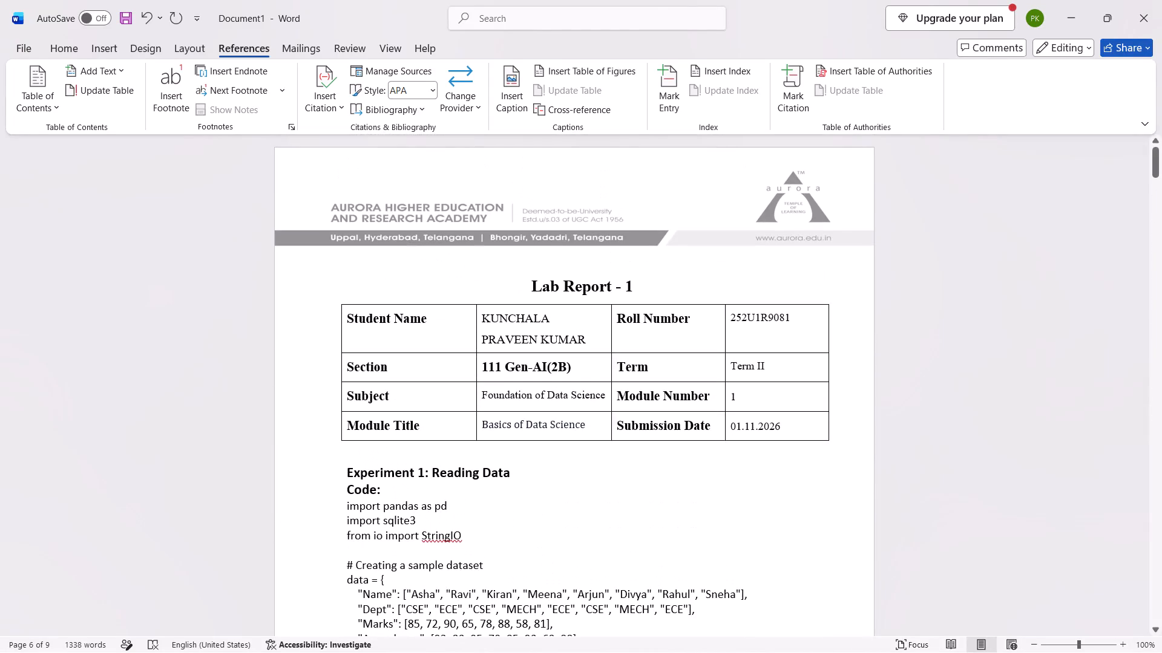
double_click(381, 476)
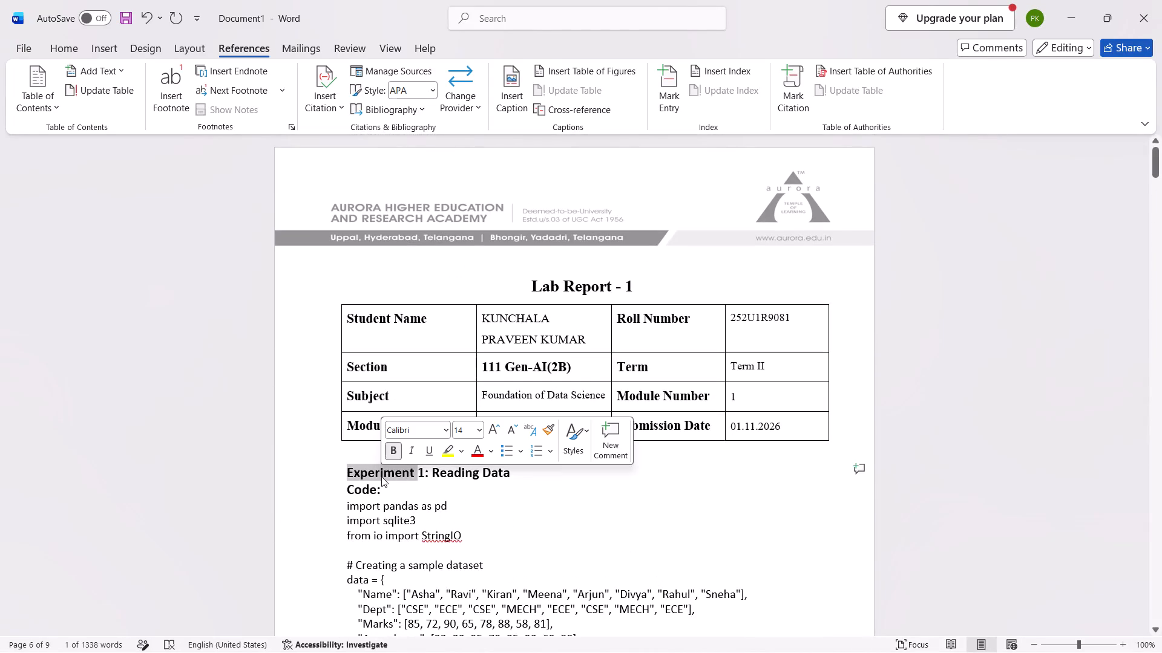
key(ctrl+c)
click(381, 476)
Review the Reading Data section's code, output, screenshot, explanation and conclusion.
scroll(404, 473, down, 8)
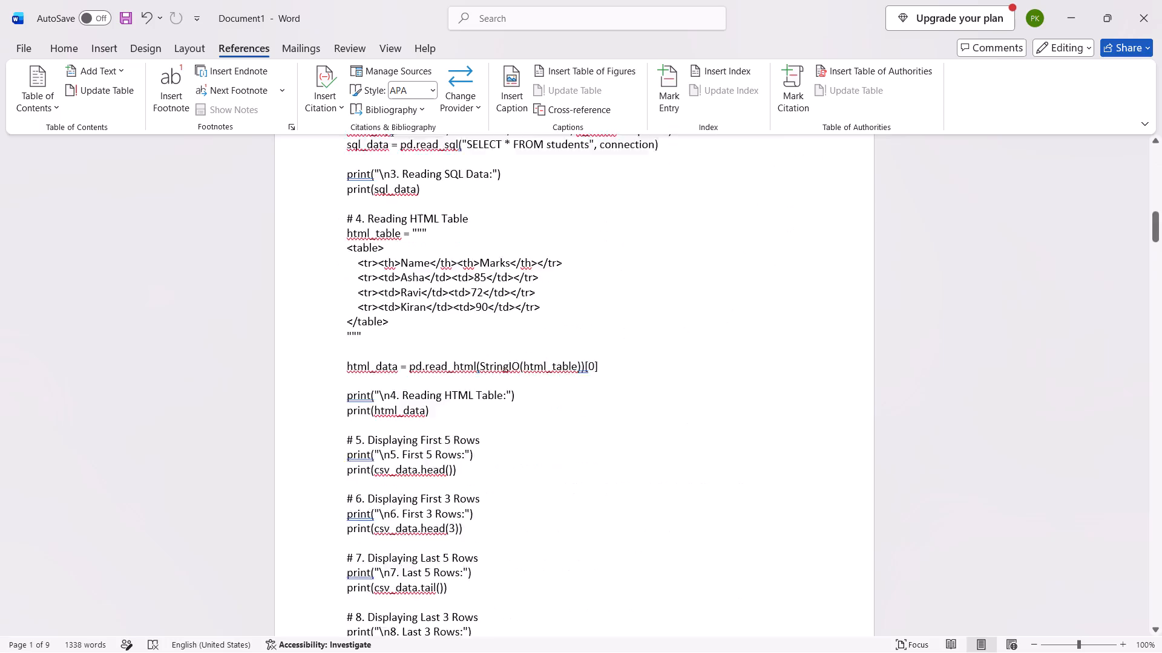
scroll(435, 484, down, 10)
scroll(439, 484, up, 1)
scroll(439, 484, down, 4)
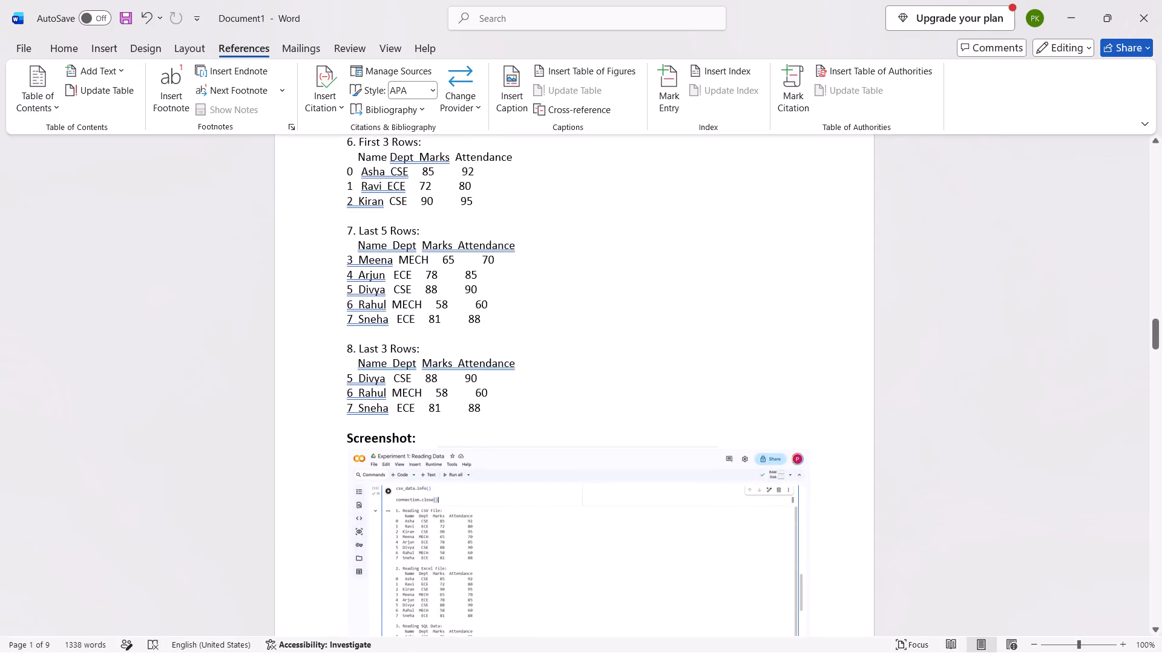
scroll(420, 488, up, 1)
scroll(420, 488, down, 7)
scroll(421, 489, up, 3)
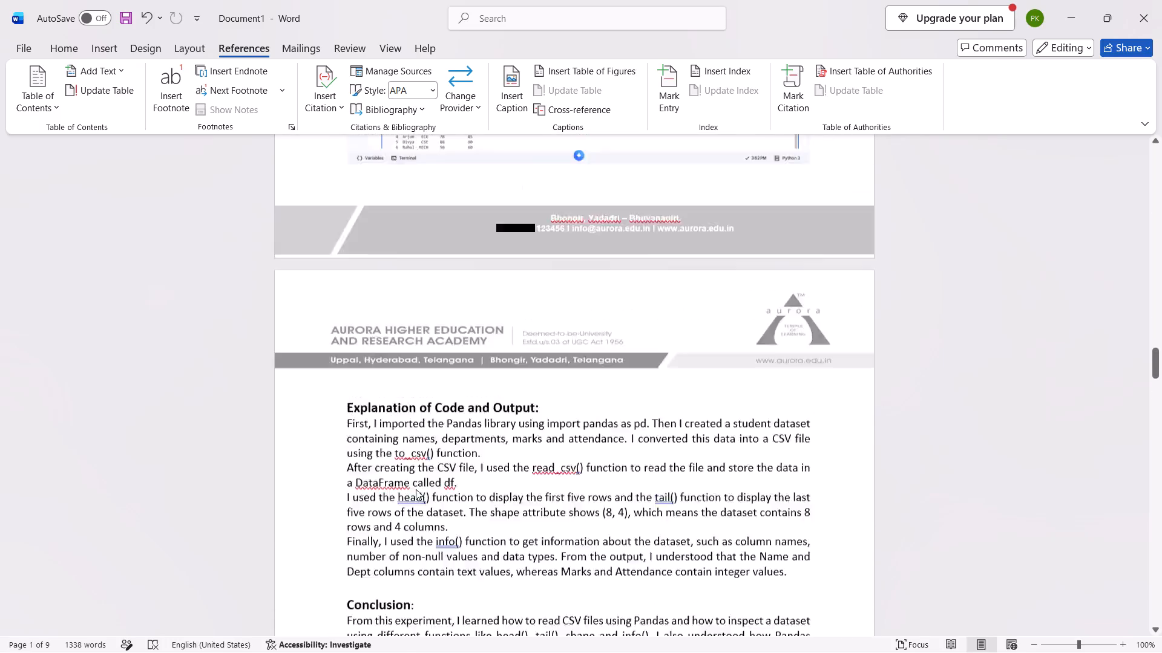
scroll(416, 489, up, 10)
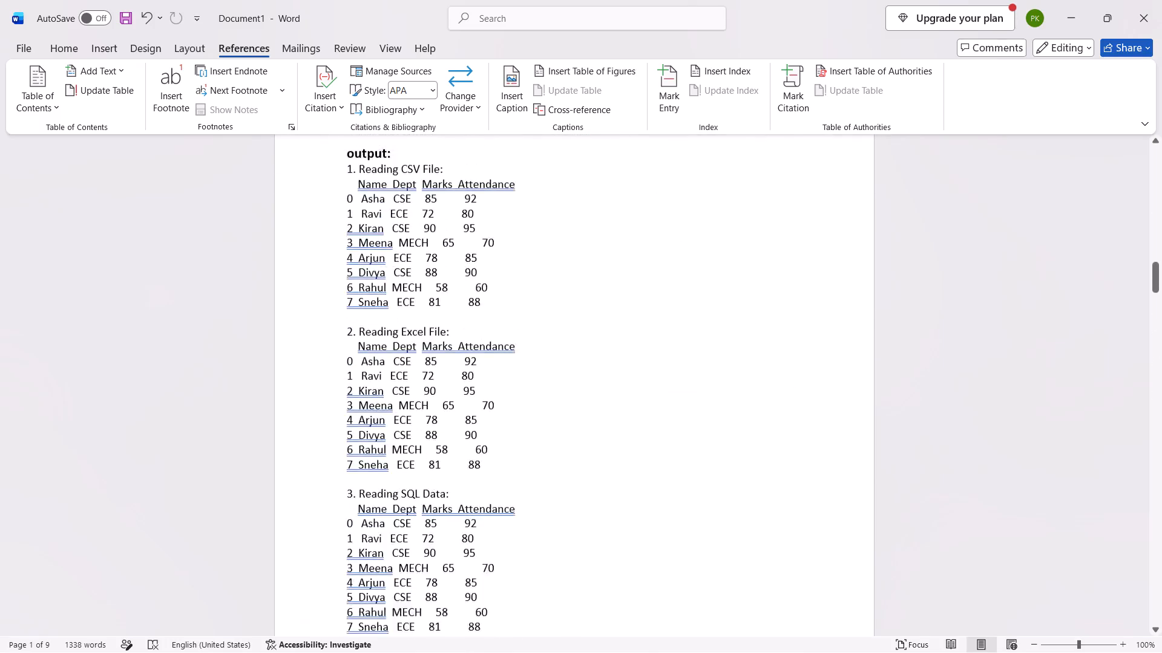
scroll(399, 490, up, 12)
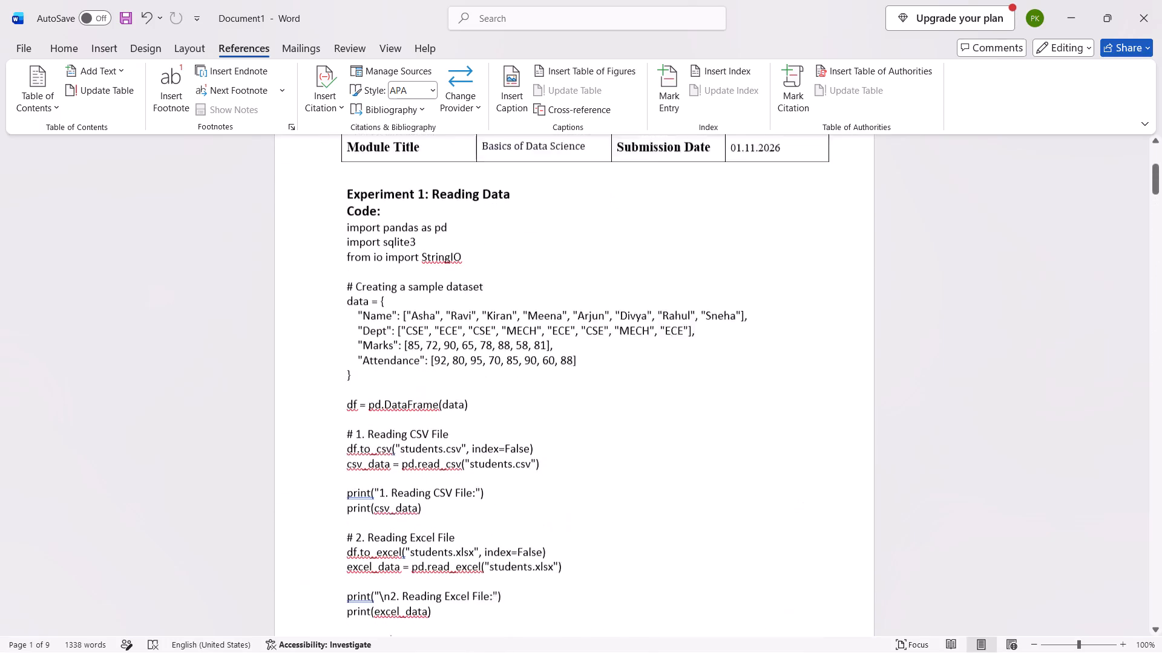
Replace "Experiment" in the Reading Data title with the word "Question" copied from Question 2's title.
scroll(395, 258, down, 20)
scroll(395, 258, down, 1)
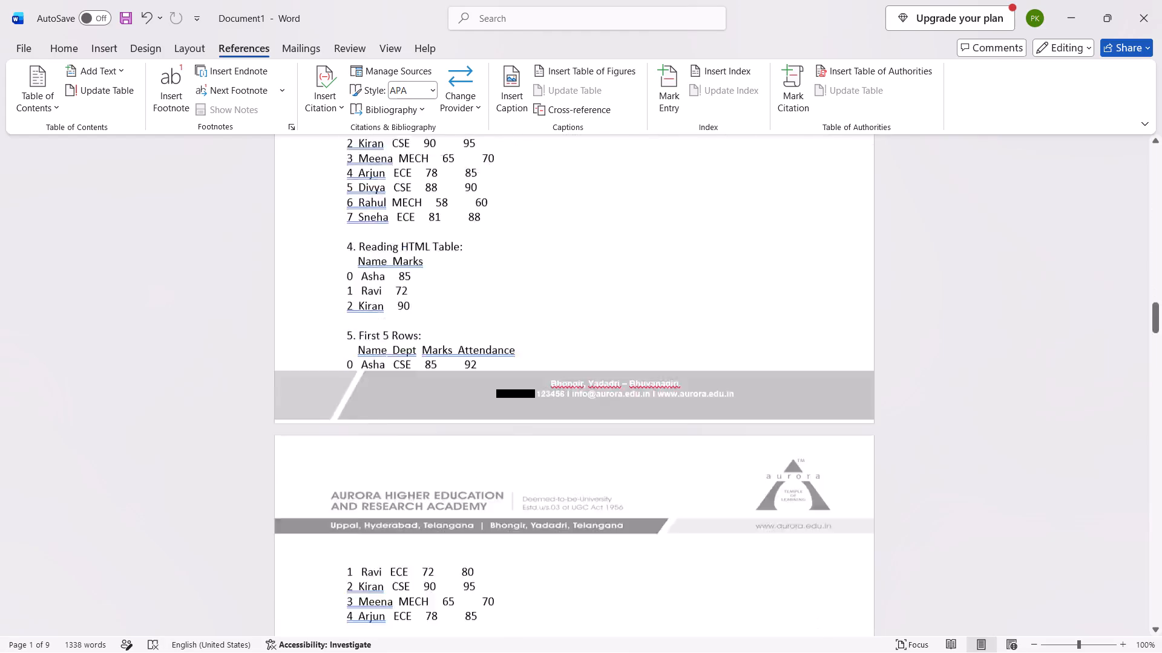
scroll(414, 261, down, 20)
scroll(410, 259, up, 6)
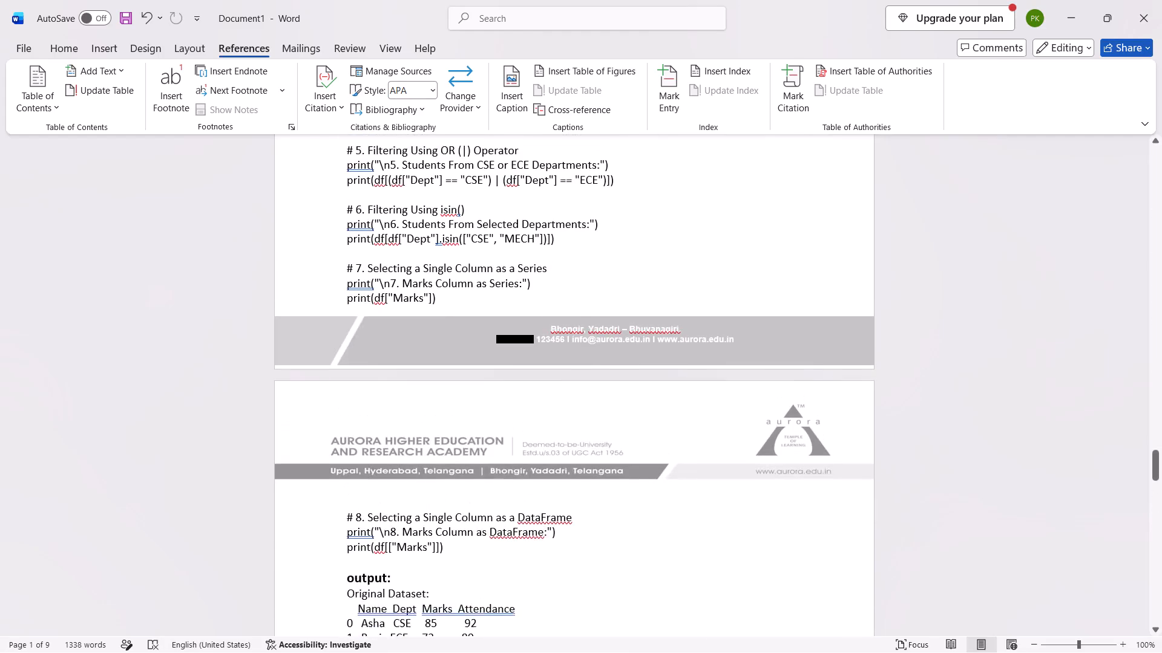
scroll(402, 280, up, 5)
scroll(372, 328, up, 1)
click(371, 326)
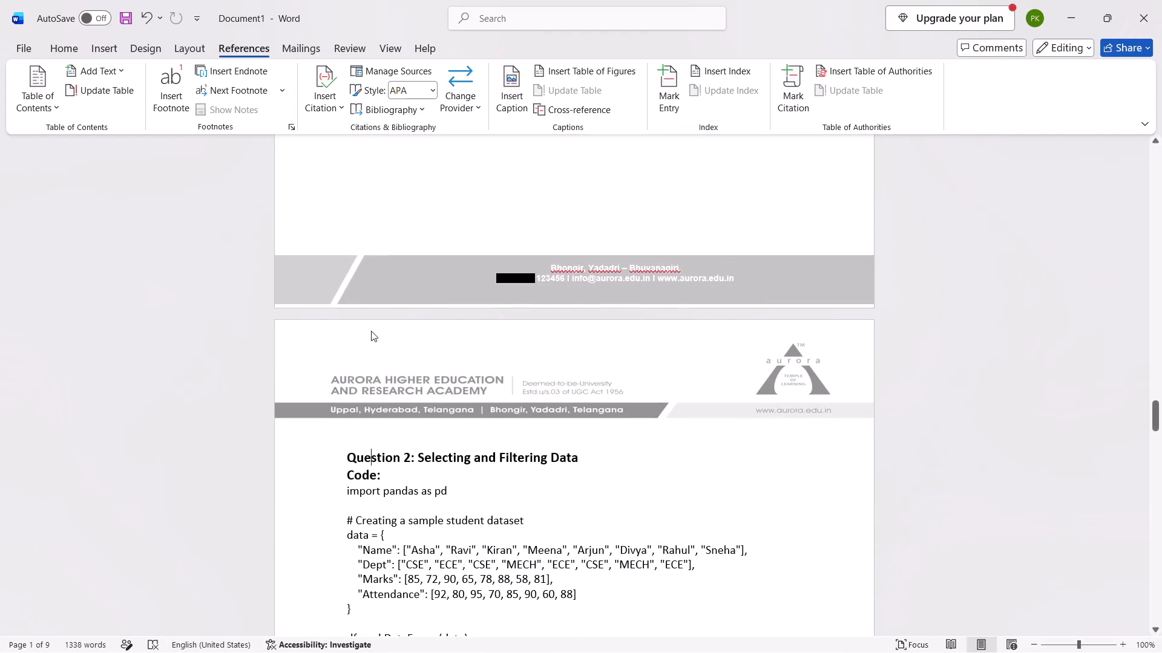
double_click(382, 457)
key(ctrl+c)
scroll(377, 458, up, 12)
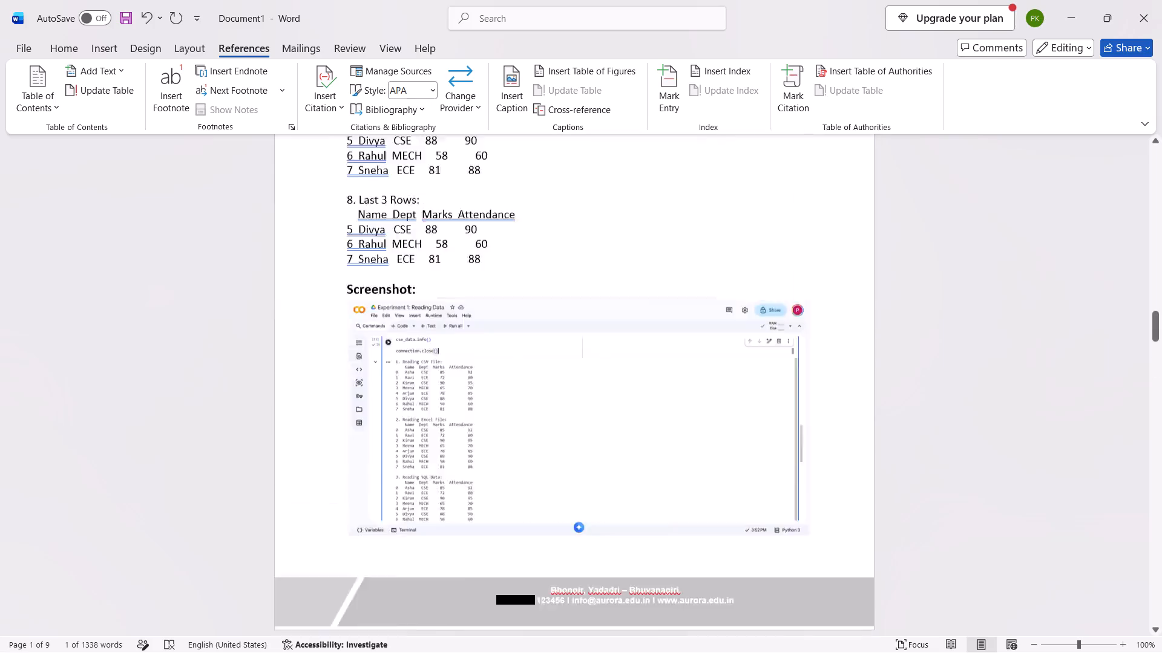
scroll(384, 464, up, 17)
scroll(423, 387, up, 7)
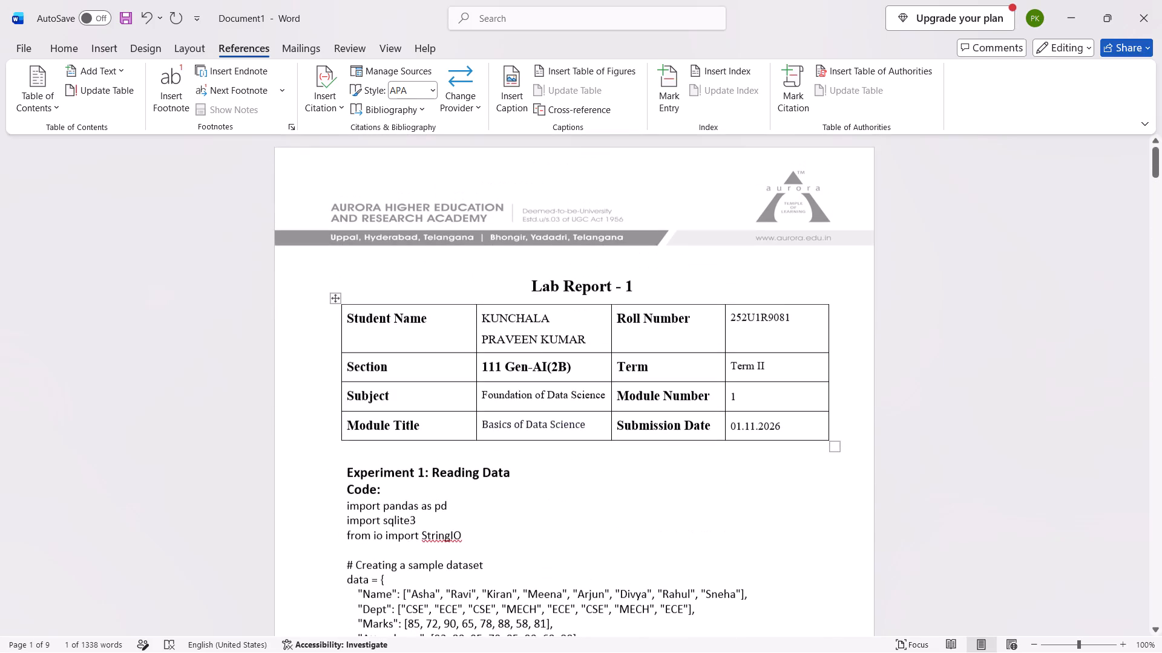
double_click(374, 466)
key(ctrl+v)
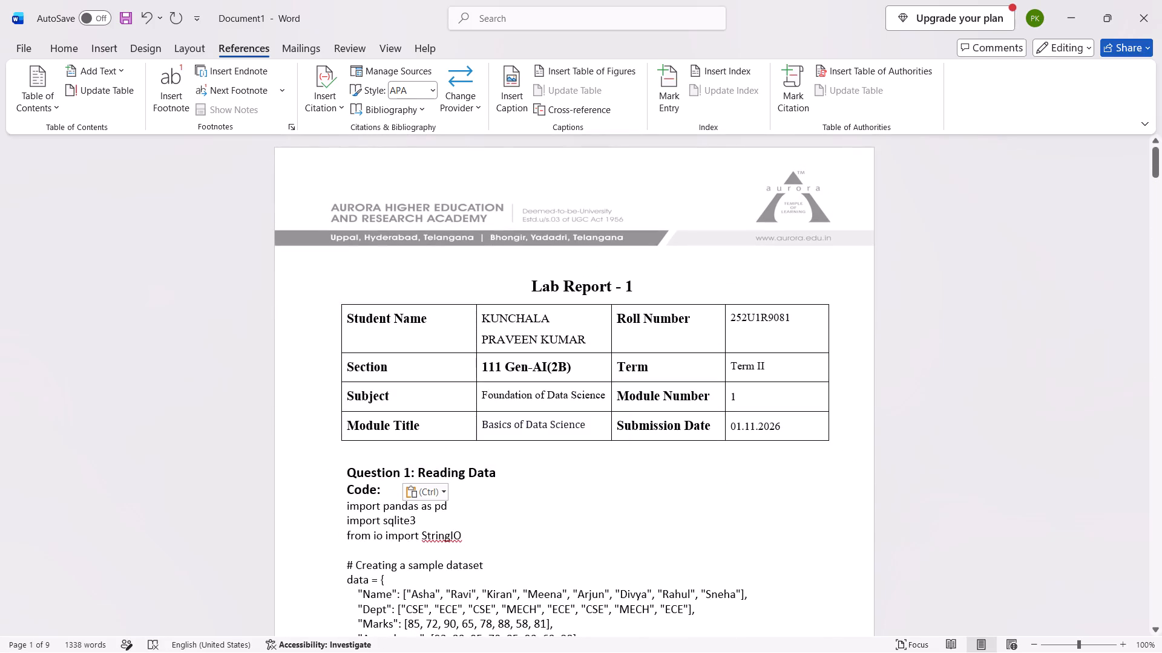
scroll(542, 481, down, 20)
scroll(542, 481, down, 20)
scroll(542, 481, down, 8)
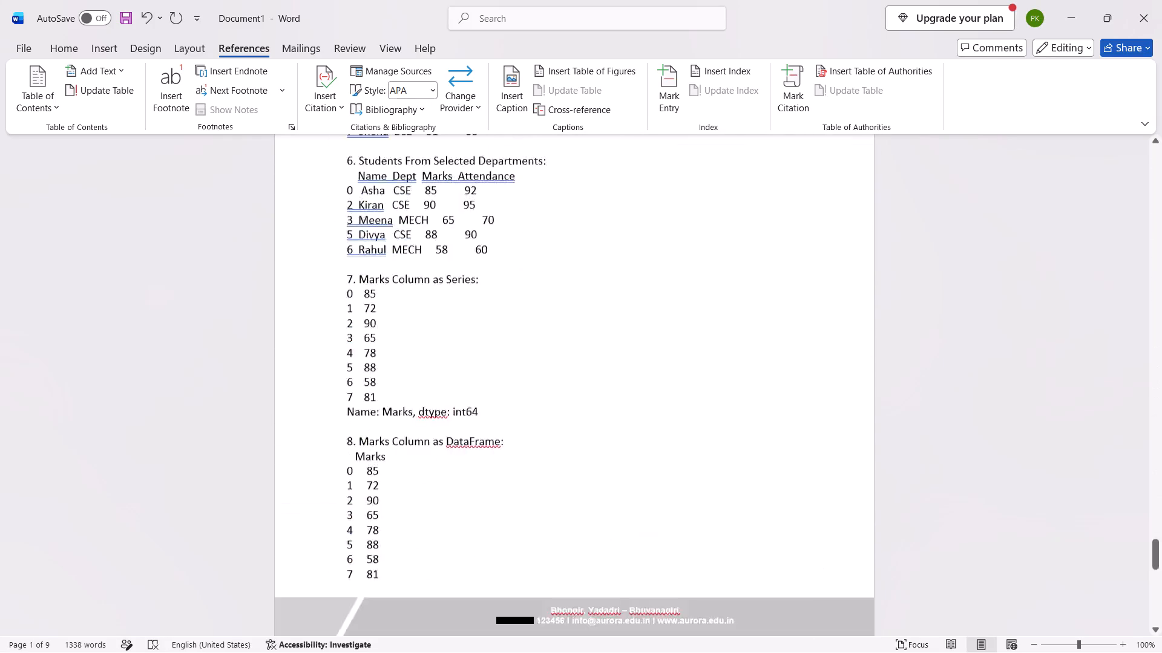
scroll(515, 423, down, 18)
click(375, 472)
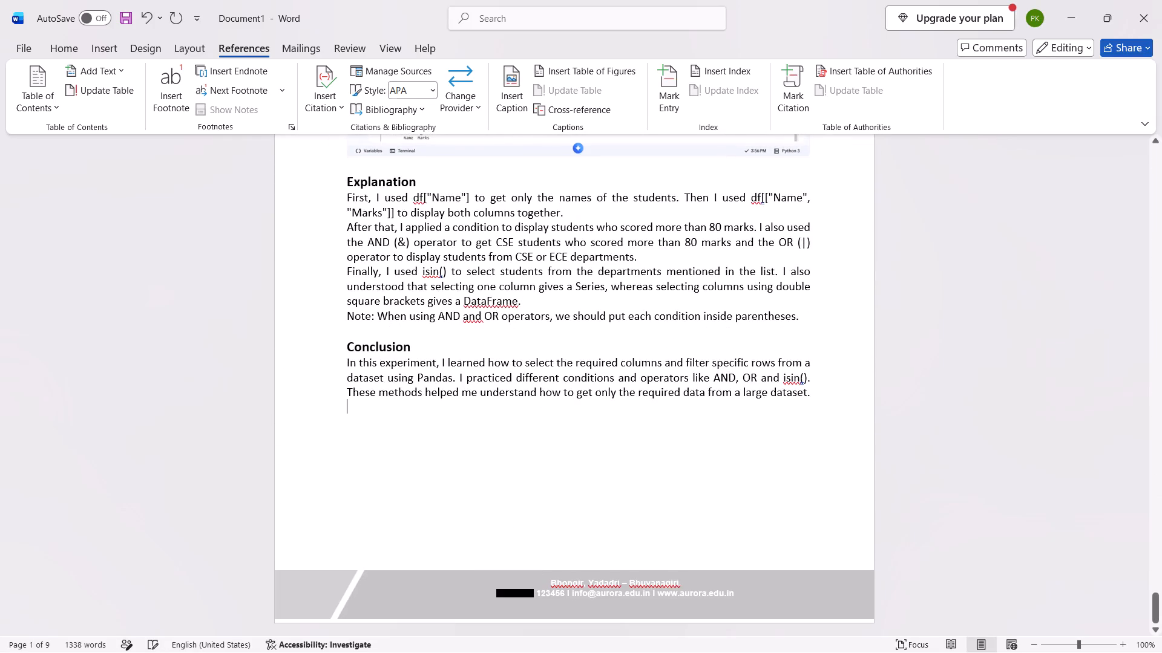
key(Return)
key(Return)
key(Return)
key(Return)
key(Return)
key(Return)
key(Return)
key(Return)
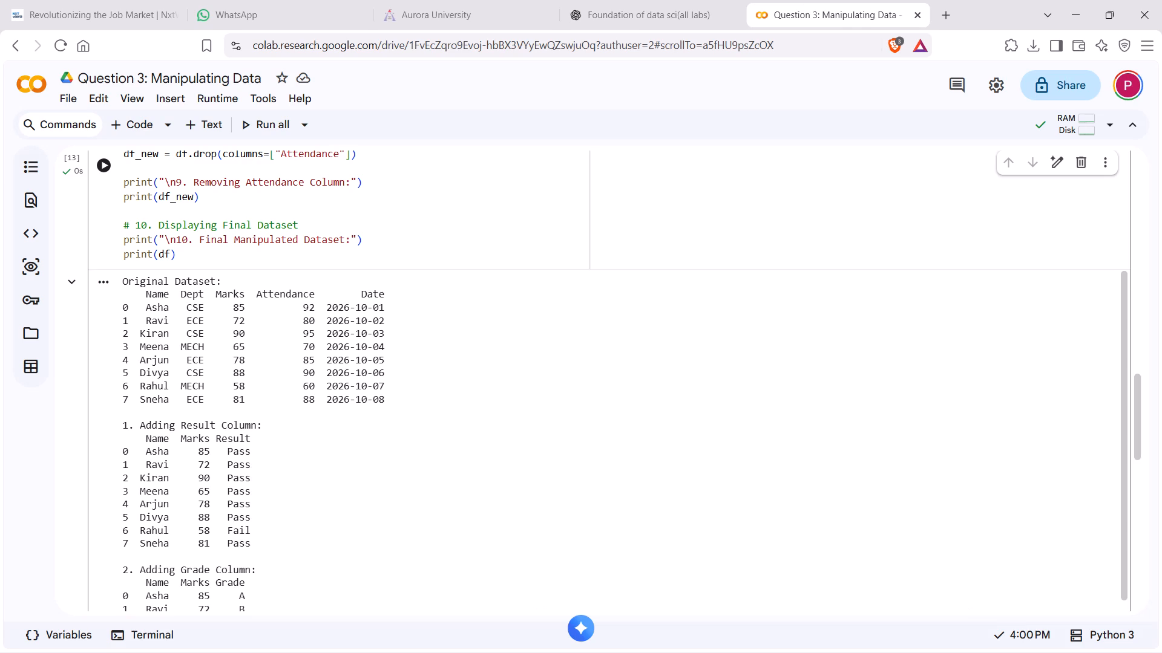
scroll(301, 351, down, 11)
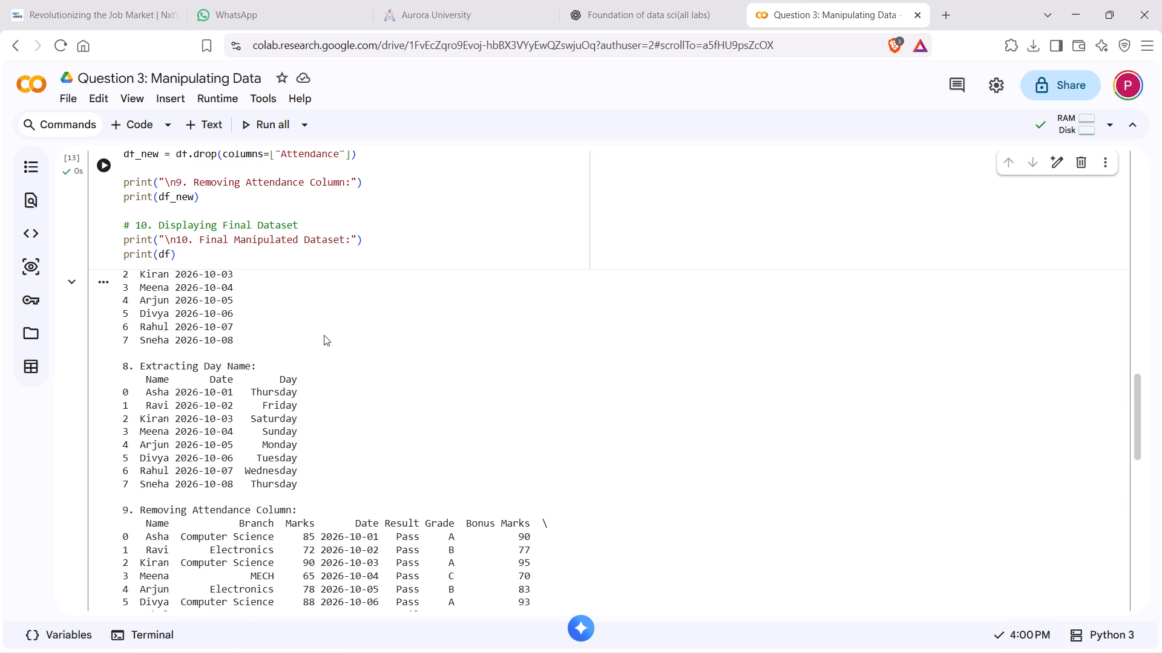
key(Print)
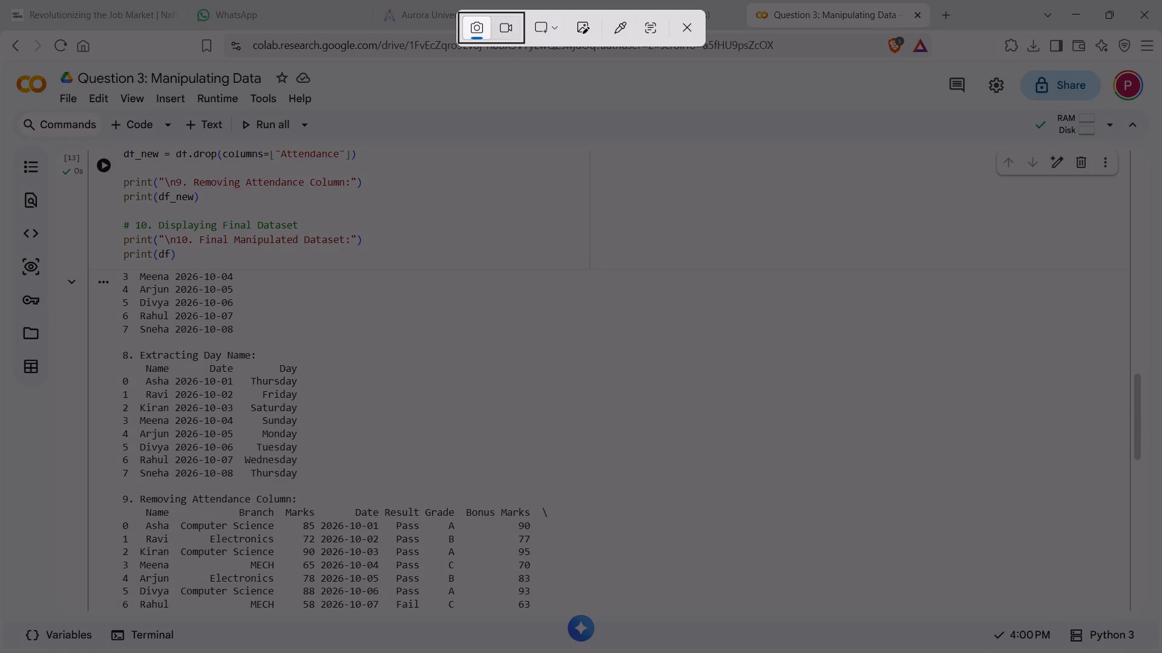
drag(2, 62, 1161, 652)
key(alt+Tab)
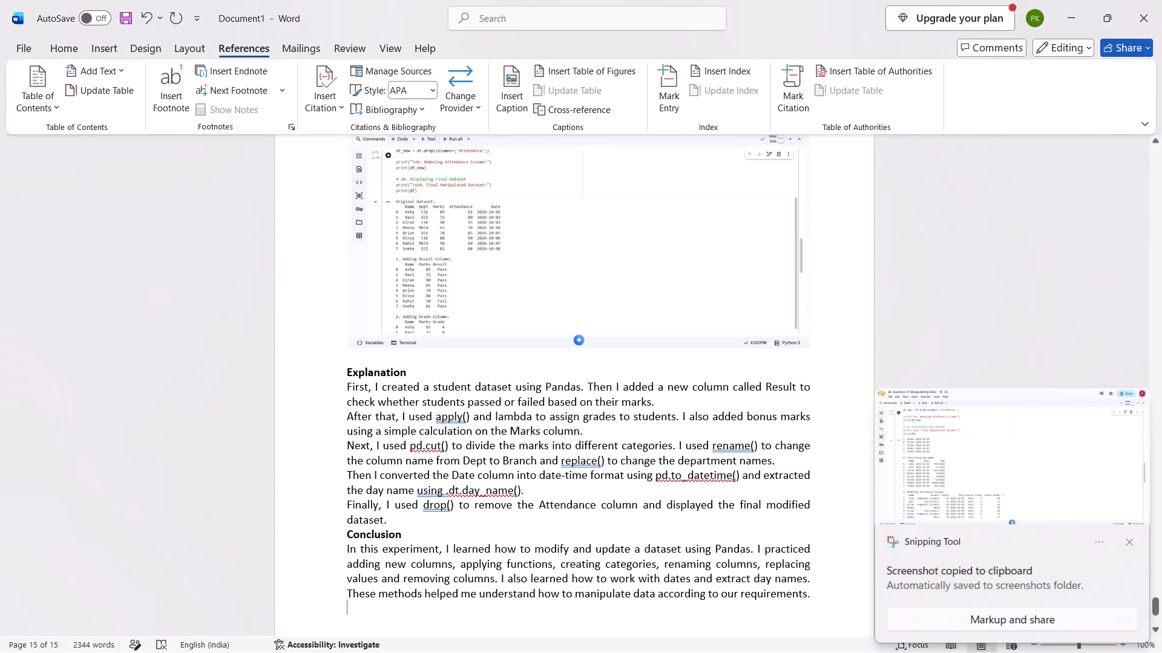
click(827, 351)
key(Return)
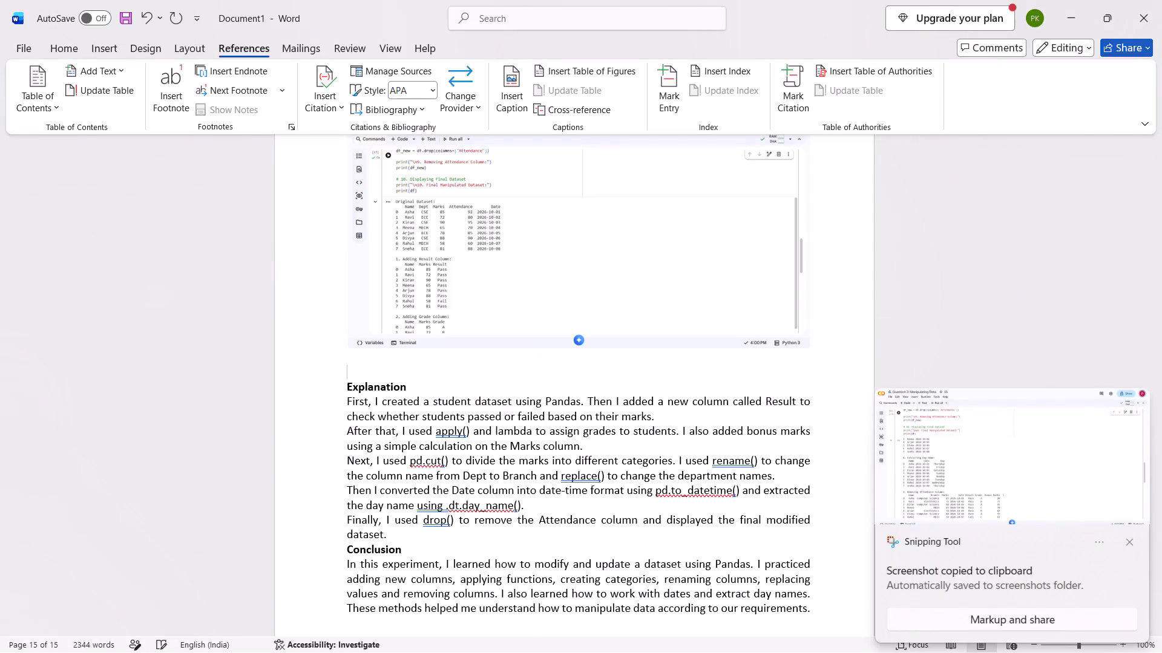
key(ctrl+v)
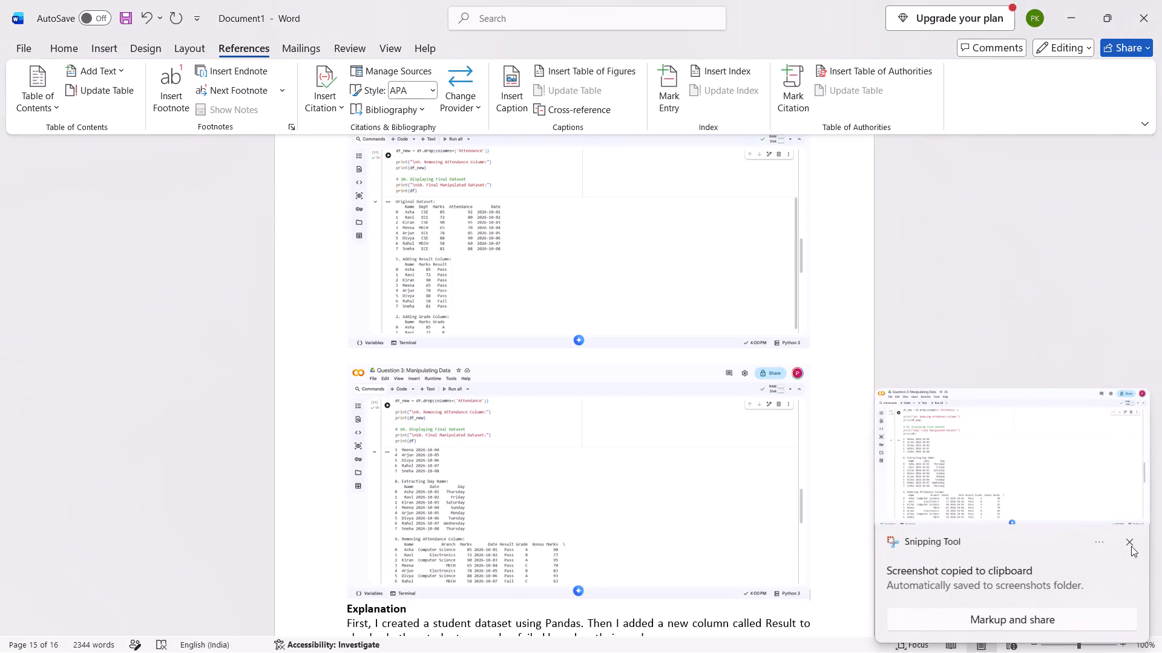
Insert a blank line before the Question 3 Conclusion heading to move it onto the next page with its paragraph.
click(1131, 541)
scroll(1013, 454, down, 1)
scroll(930, 443, down, 1)
scroll(611, 468, down, 1)
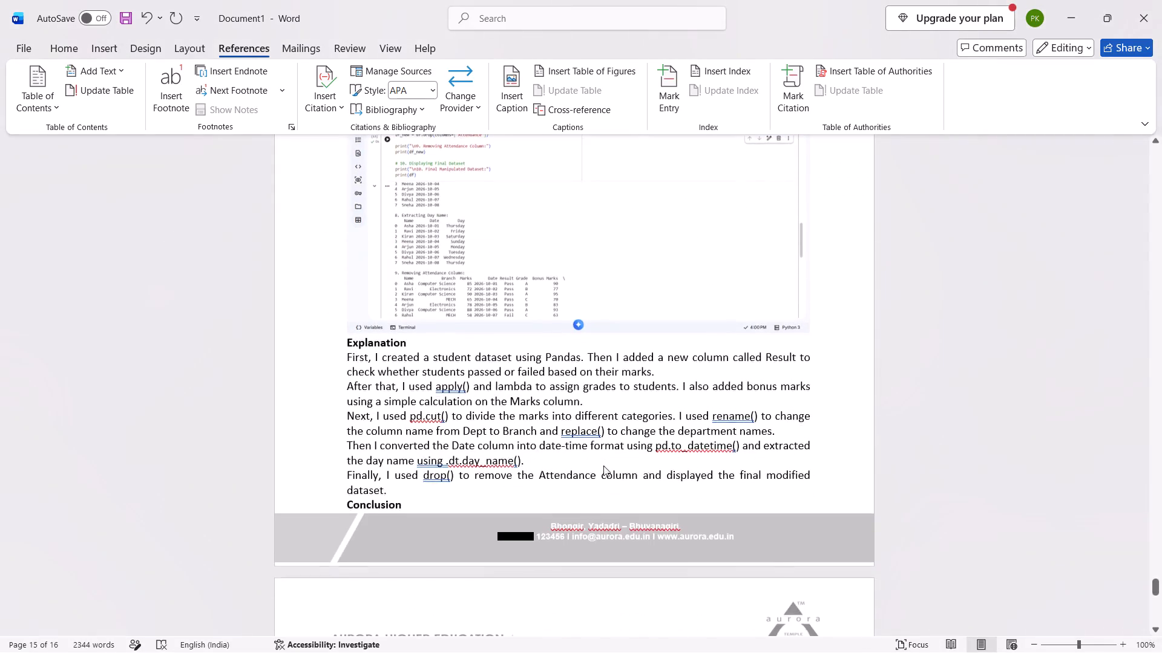
click(348, 369)
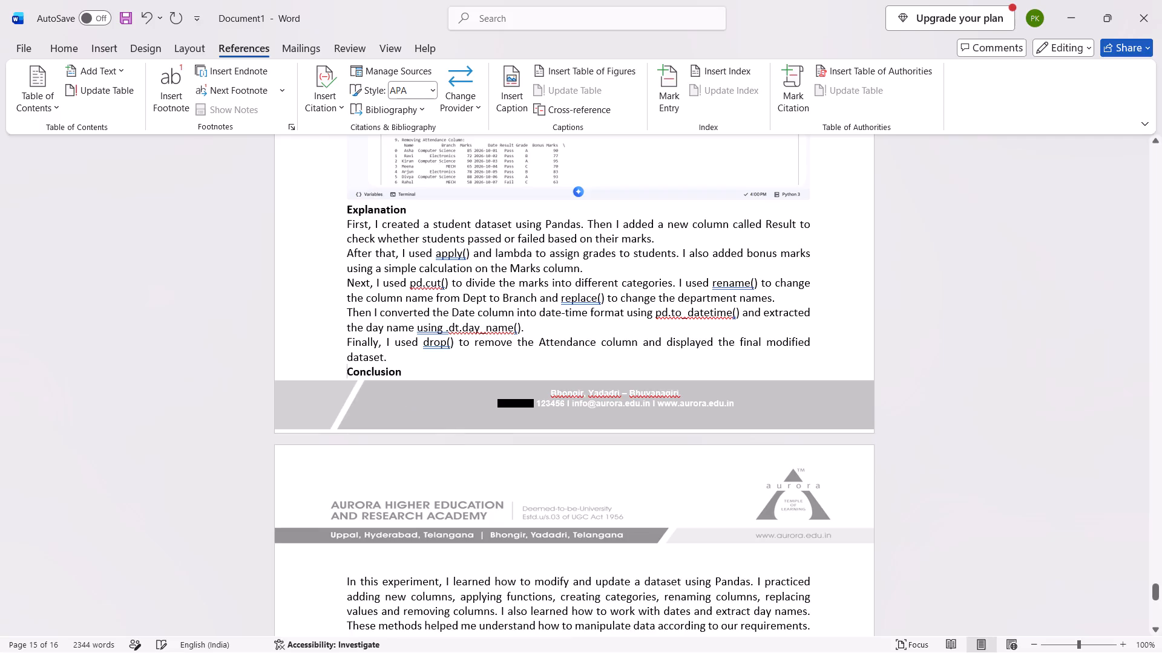
key(Return)
Increase the font size of the Question 3 Conclusion and Explanation headings by one step.
scroll(448, 420, down, 1)
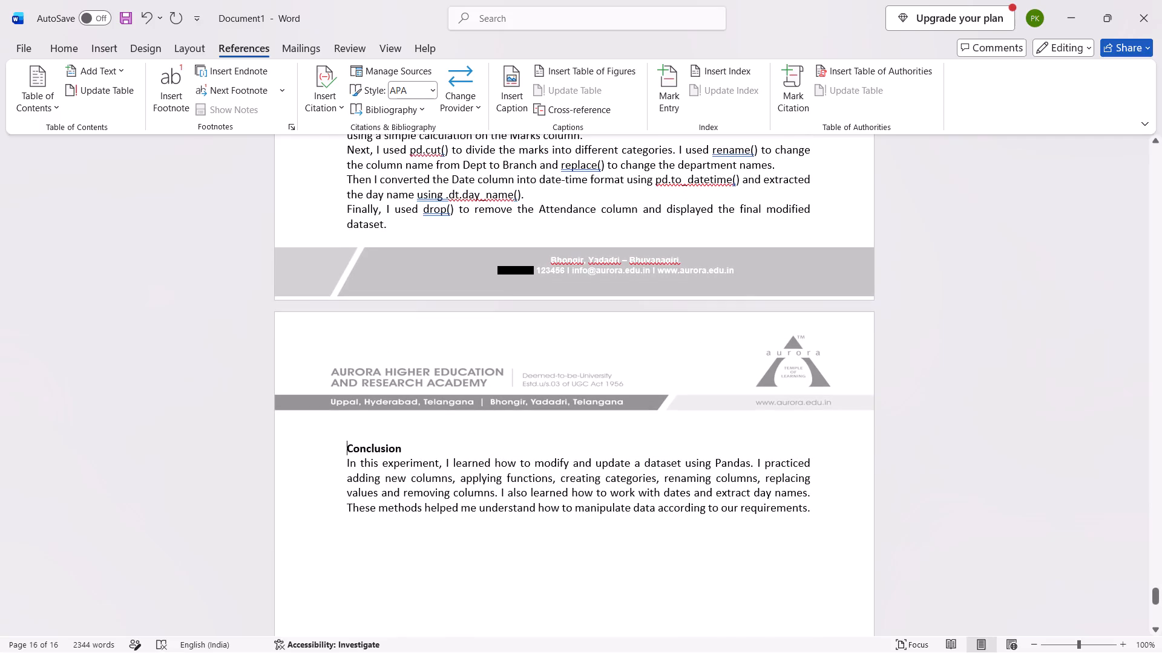
drag(405, 450, 332, 445)
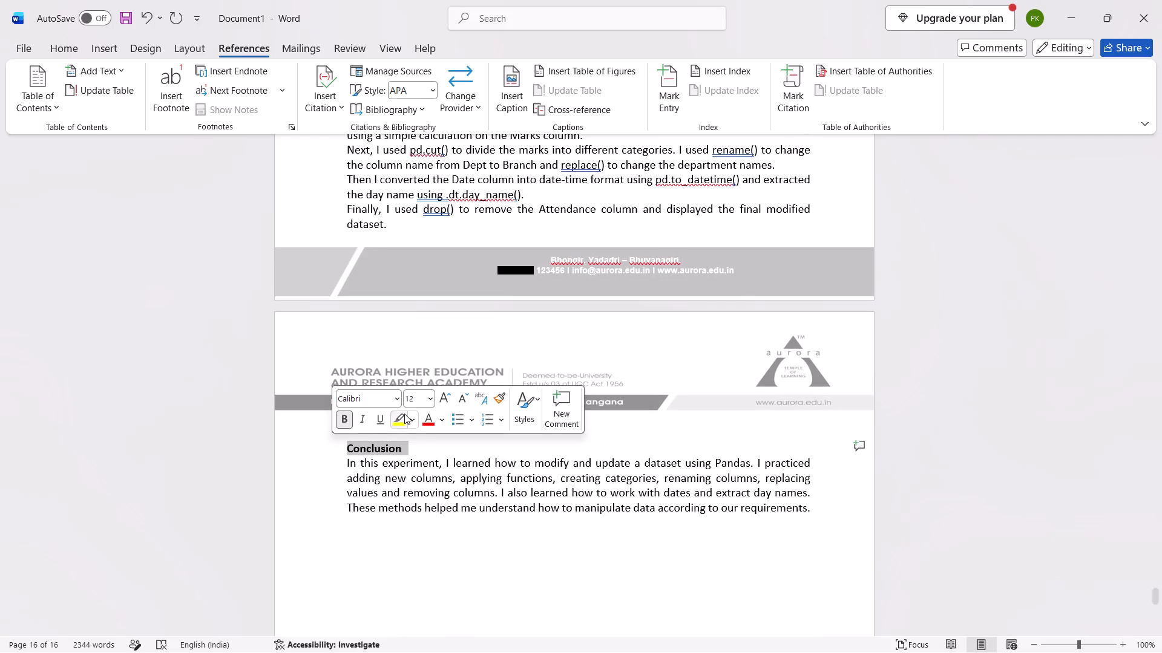
click(439, 397)
click(425, 345)
scroll(430, 328, up, 1)
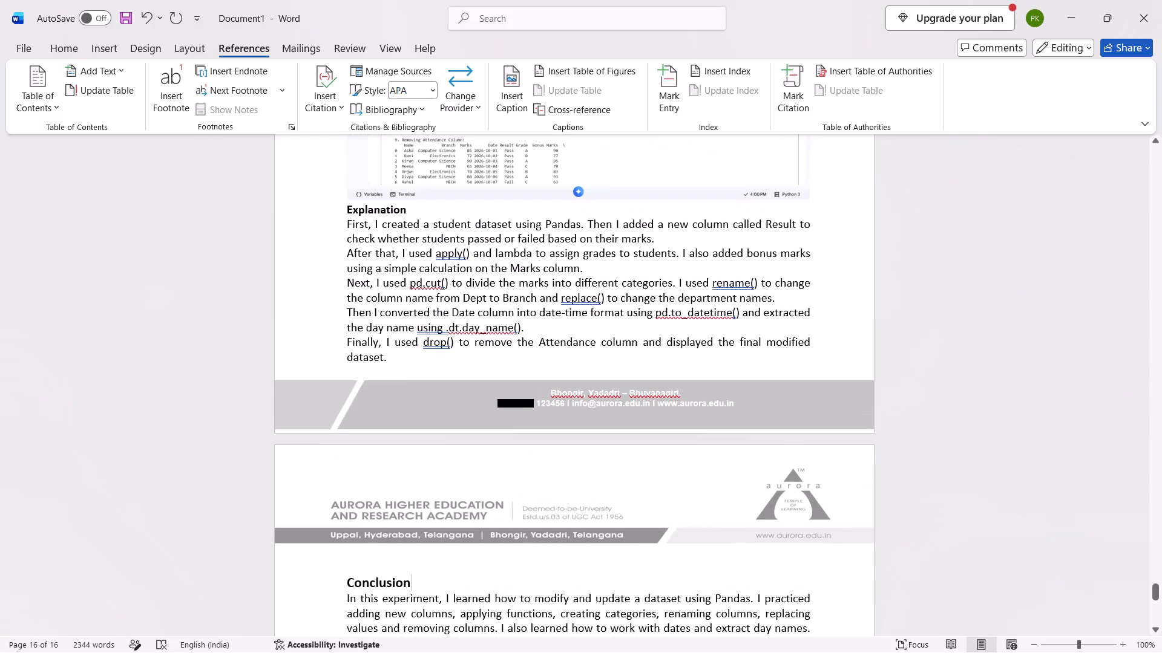
drag(425, 206, 347, 207)
click(455, 161)
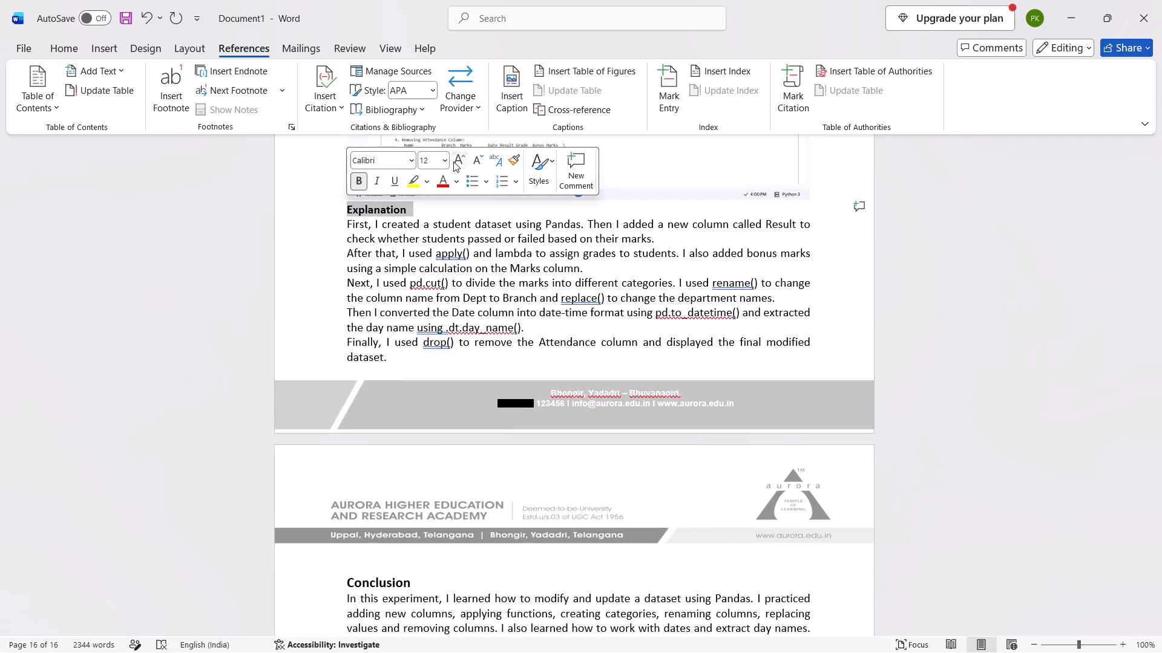
Add blank lines above the Question 3 Explanation heading to push the section onto the page after the screenshots.
click(347, 212)
key(Return)
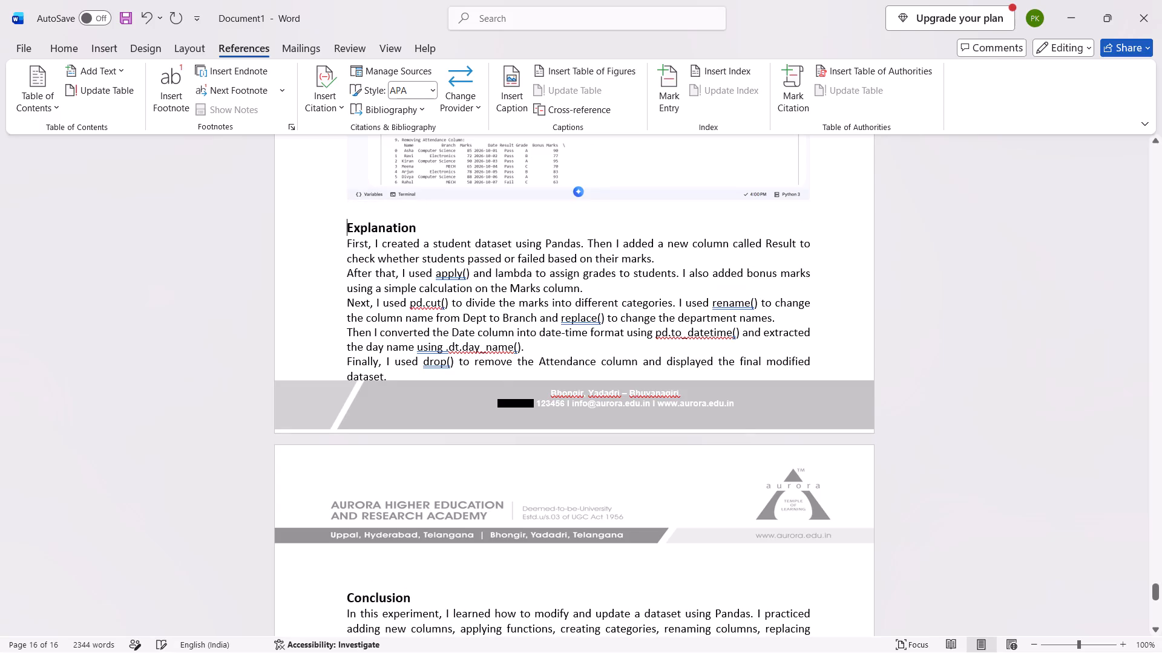
key(Return)
key(Return)
key(Return)
key(Return)
key(Return)
key(Return)
key(Return)
key(Return)
key(Return)
key(Return)
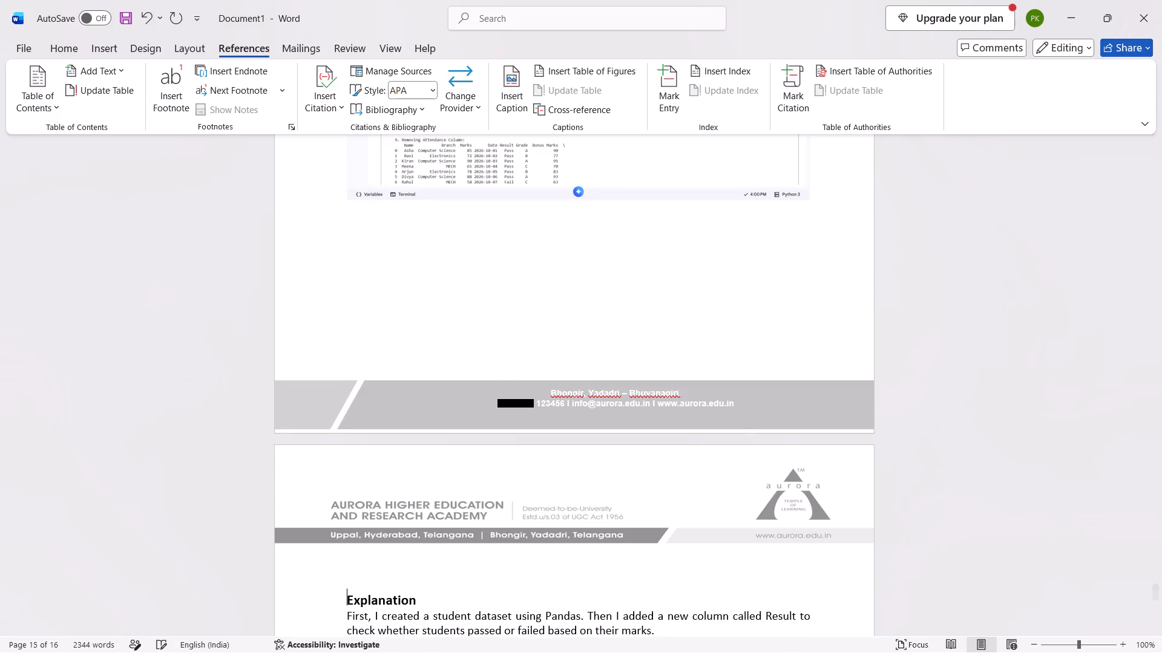
key(BackSpace)
Add the label "Screenshot:" on its own line above the first Question 3 Colab screenshot.
scroll(479, 348, up, 4)
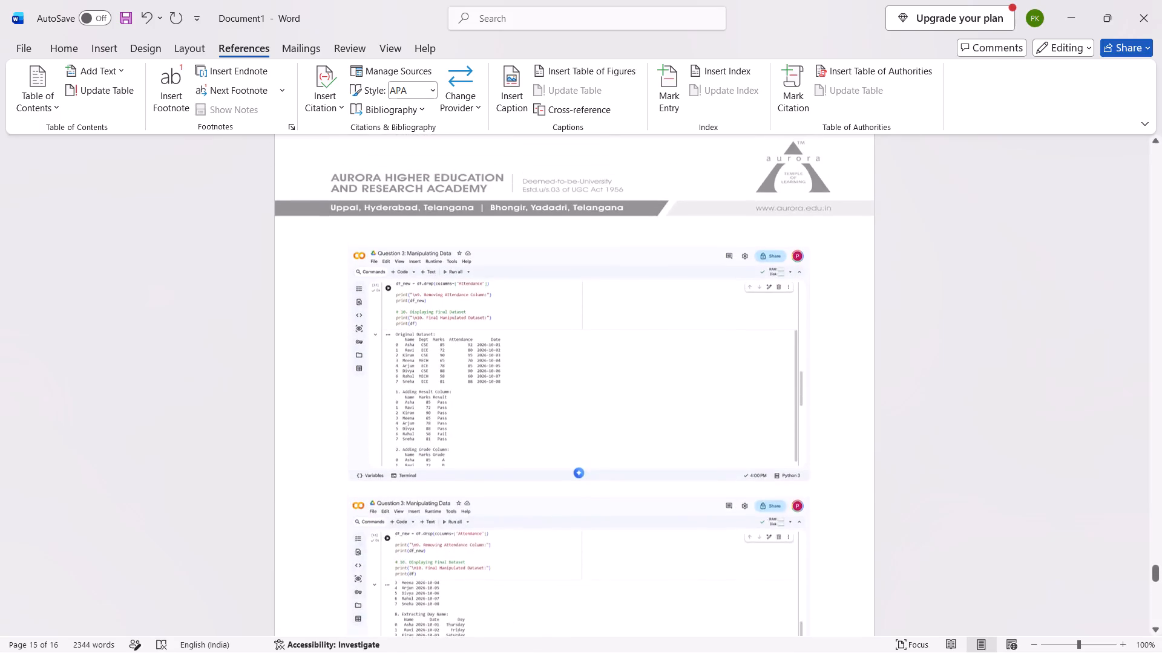
scroll(444, 394, up, 2)
click(370, 497)
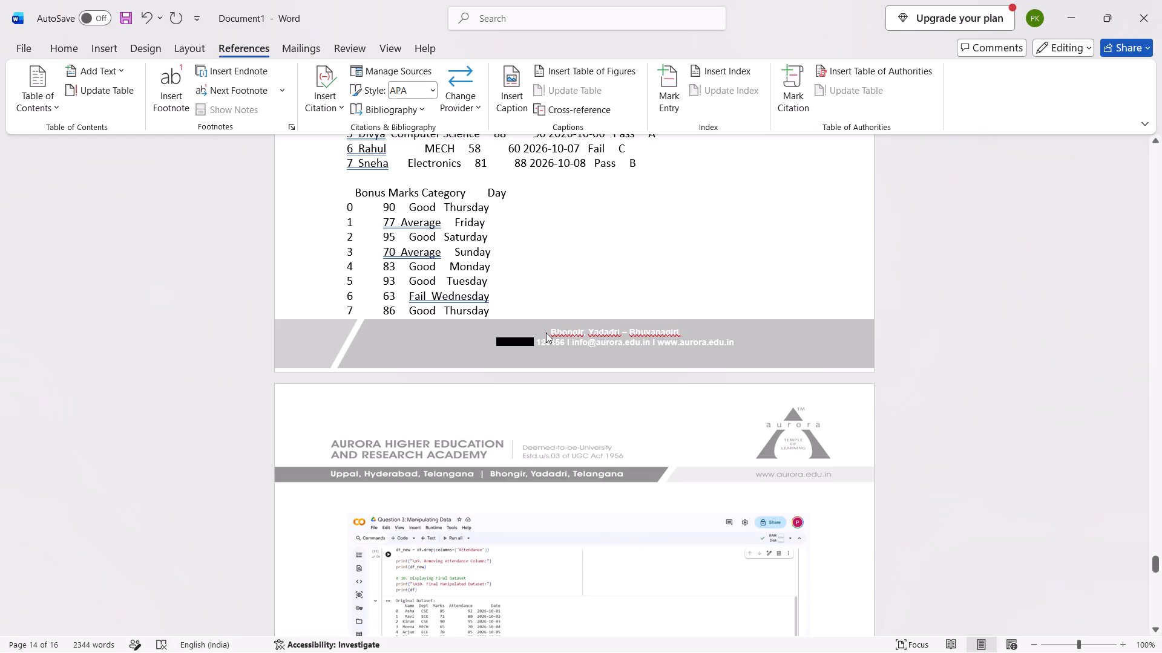
click(367, 489)
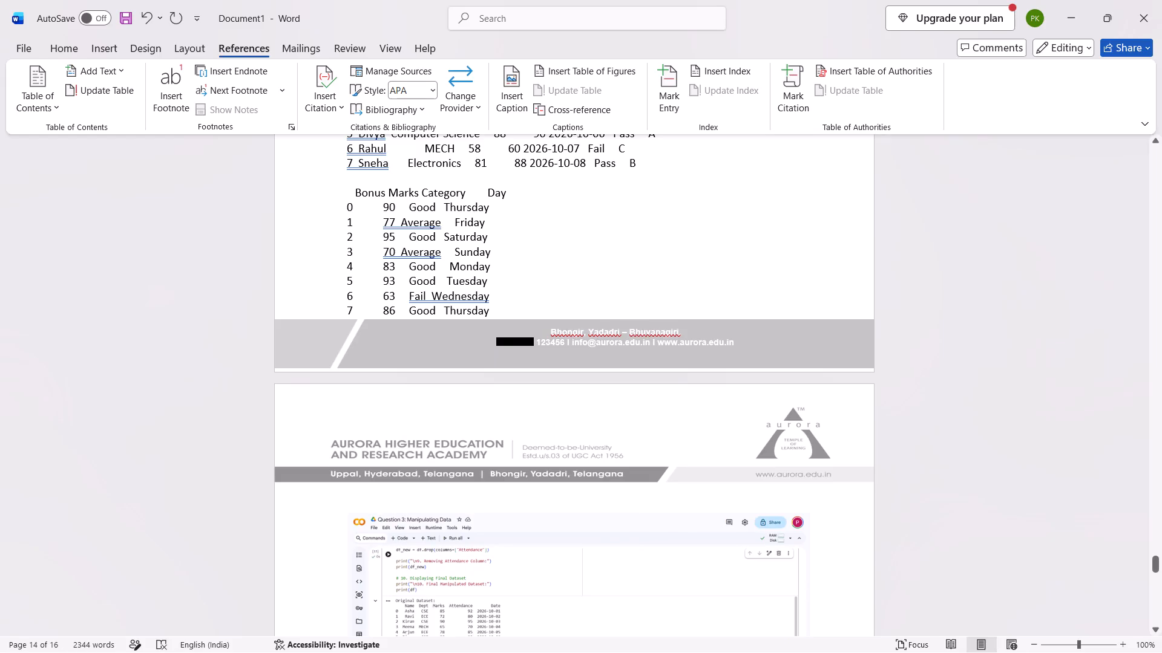
click(506, 308)
key(Return)
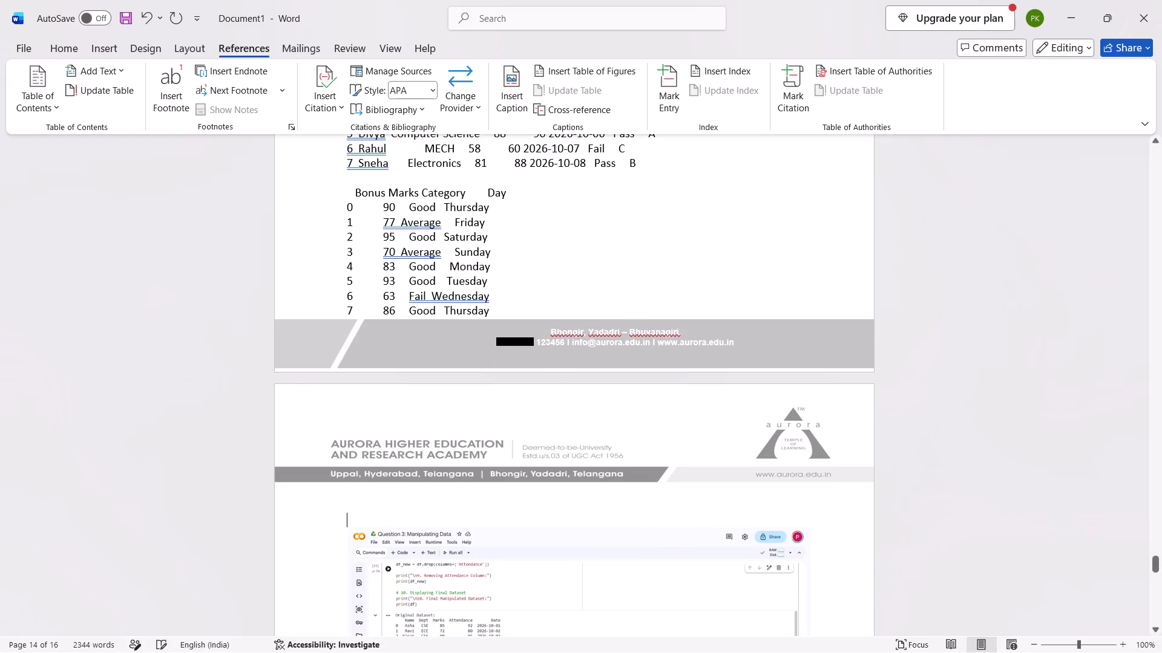
scroll(545, 377, down, 6)
scroll(547, 373, up, 1)
scroll(547, 372, down, 1)
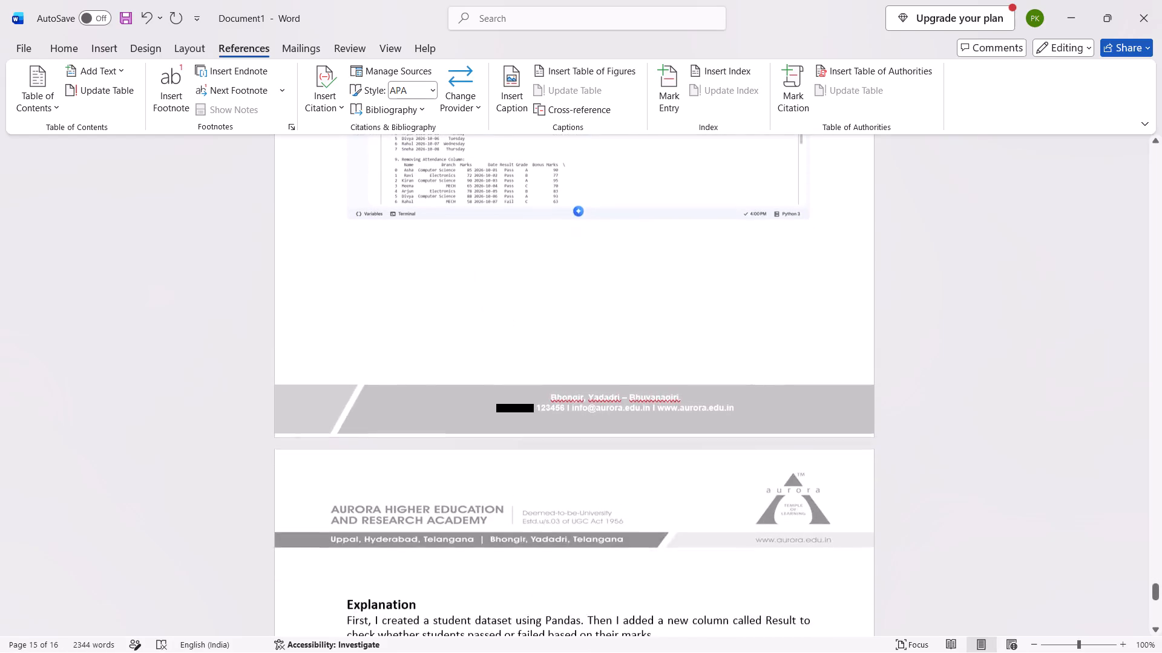
scroll(547, 372, up, 5)
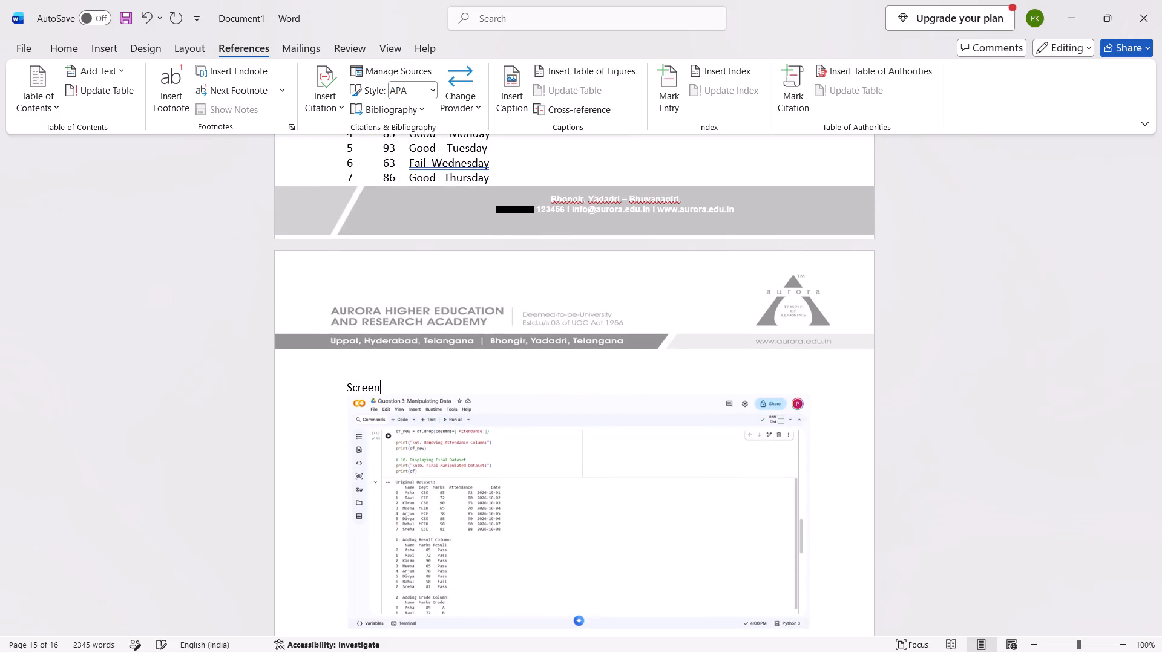
key(Return)
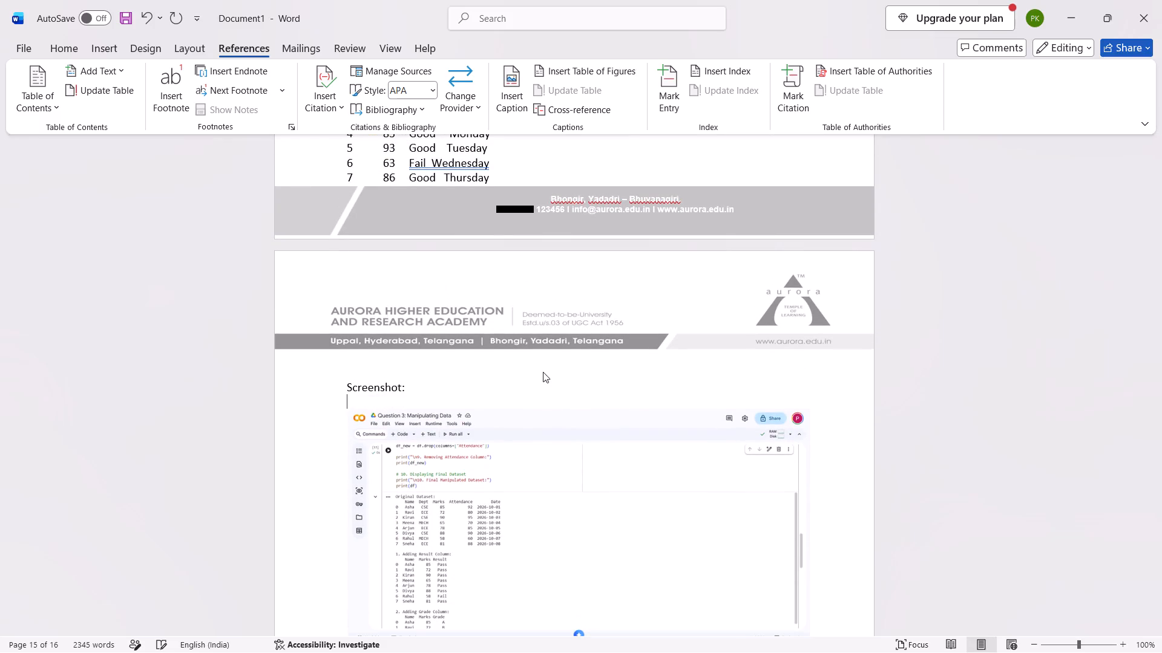
Make the Question 3 "Screenshot:" label bold and one font size step larger.
drag(441, 388, 340, 378)
click(358, 354)
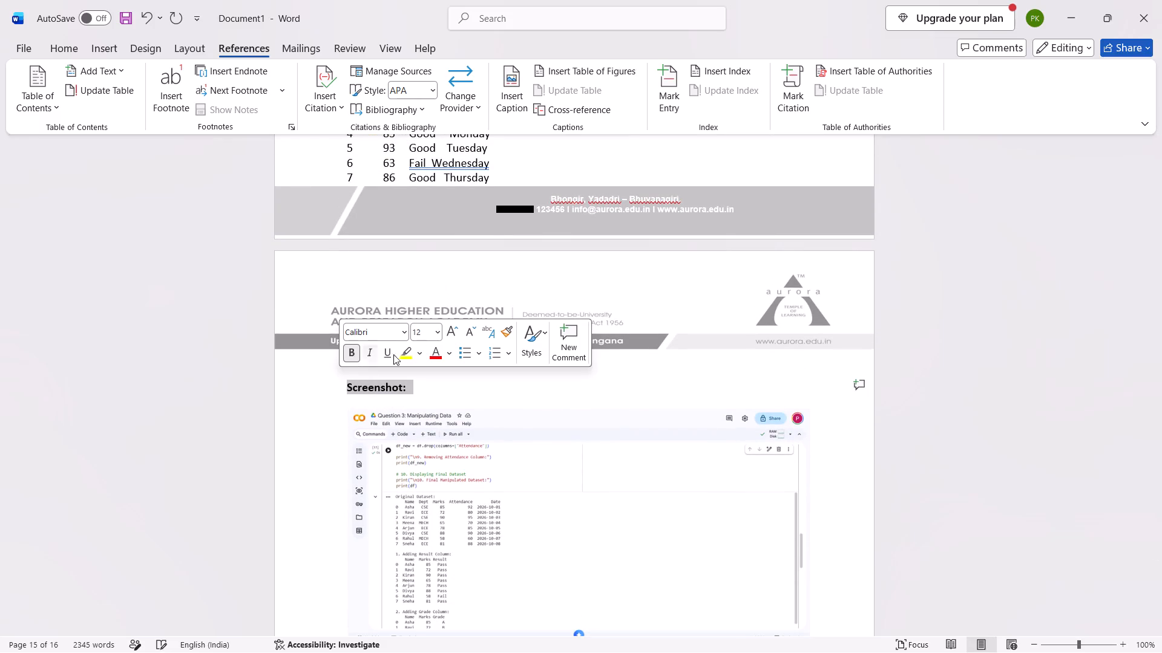
click(456, 331)
click(401, 388)
Make the "Output:" label above the Question 3 original dataset bold and one font size step larger.
scroll(418, 389, up, 2)
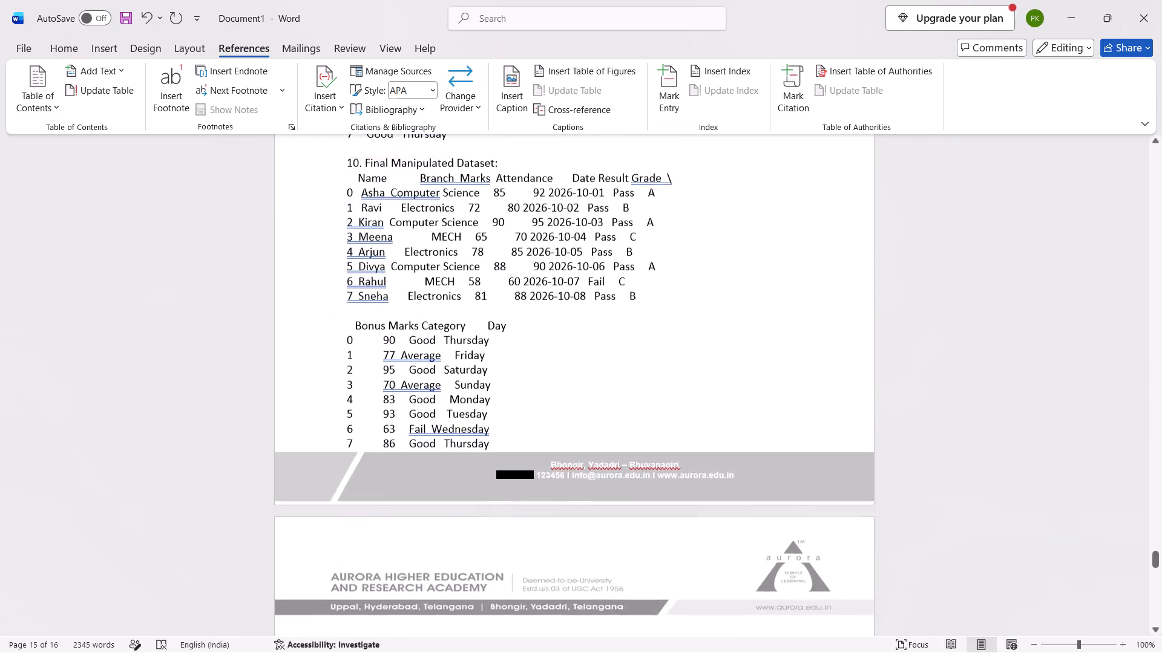
scroll(445, 367, up, 12)
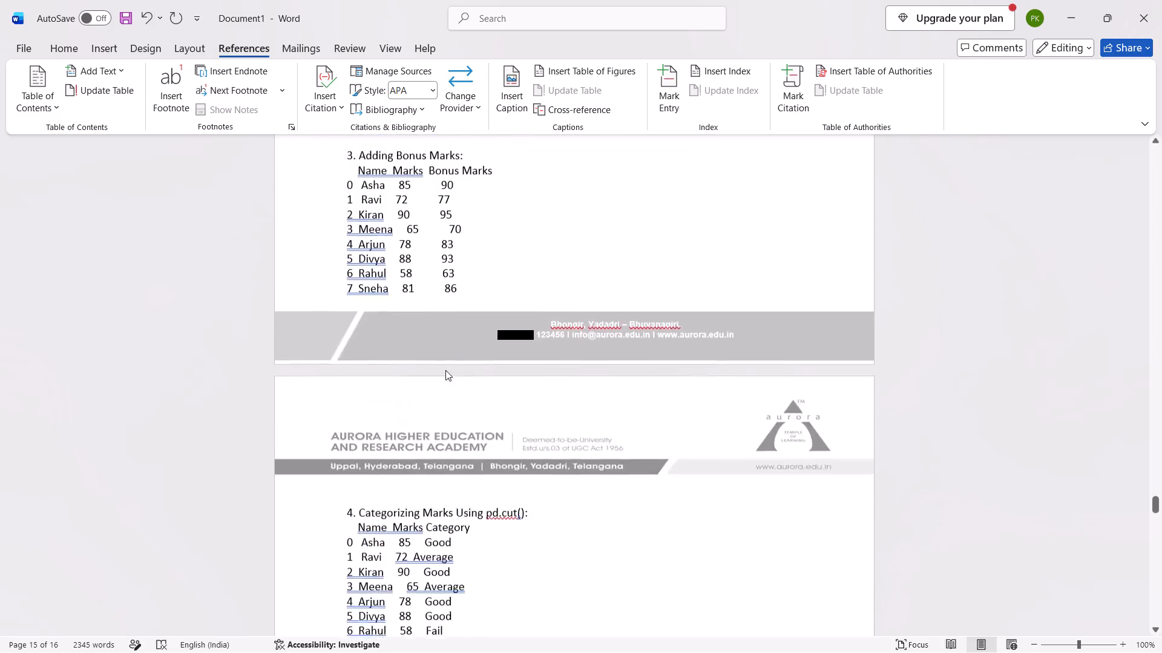
scroll(442, 489, up, 5)
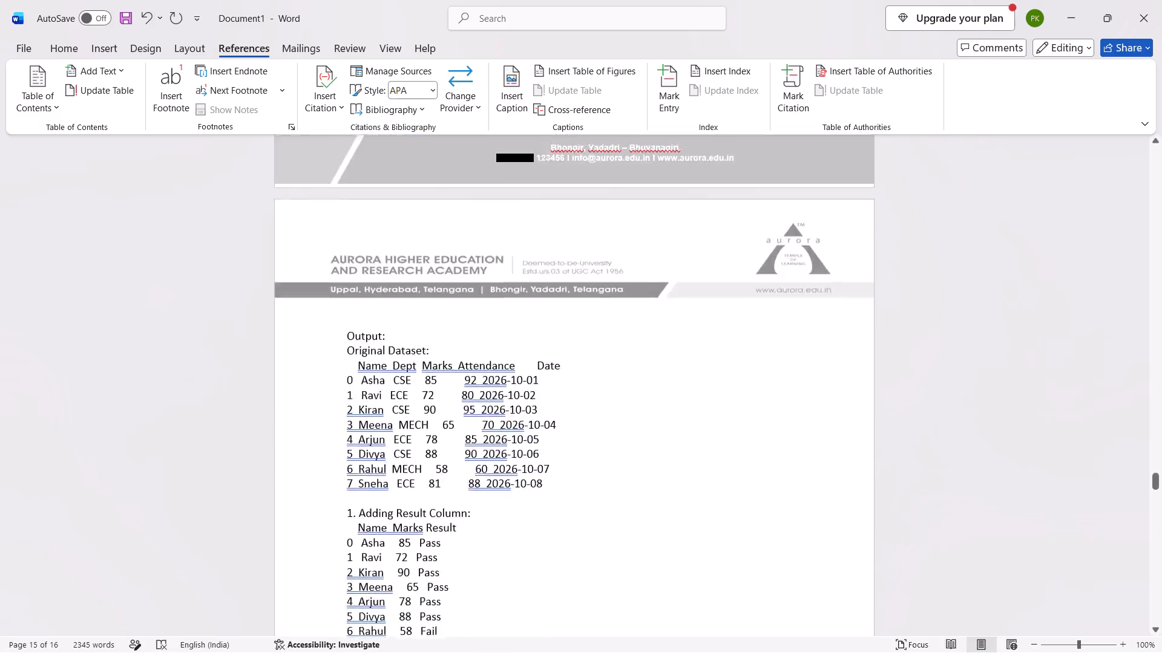
scroll(430, 496, up, 1)
drag(404, 471, 307, 472)
click(319, 443)
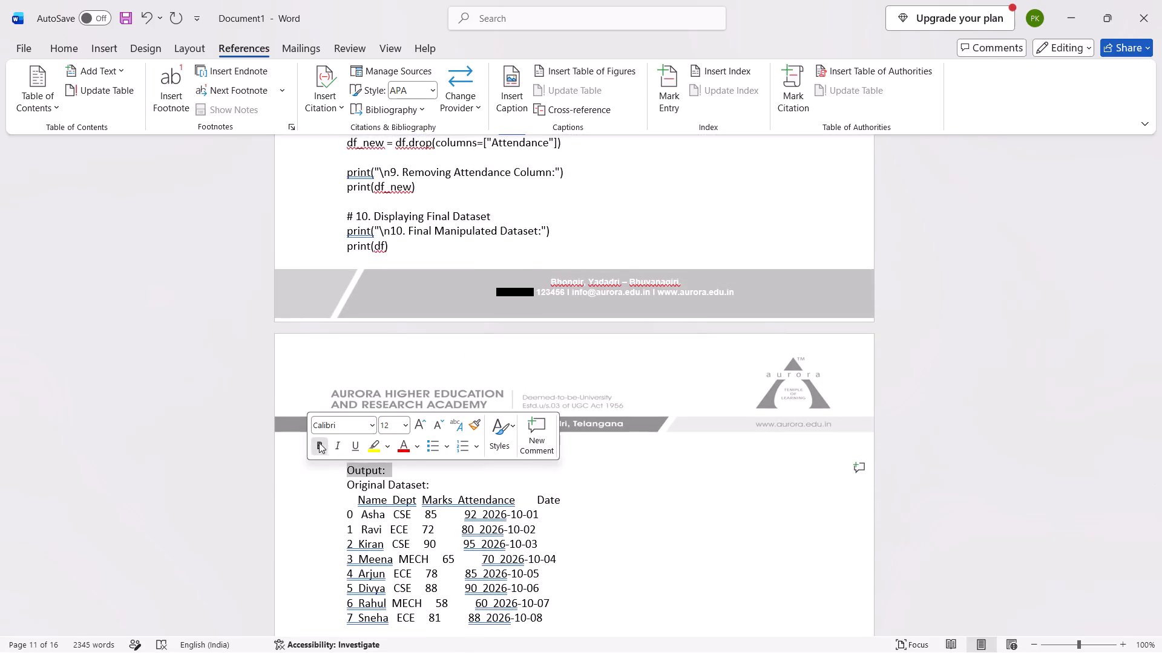
click(421, 421)
click(395, 468)
Format the "Question 3: Manipulating Data" title and its "Code:" heading in bold at size 14.
scroll(394, 469, up, 3)
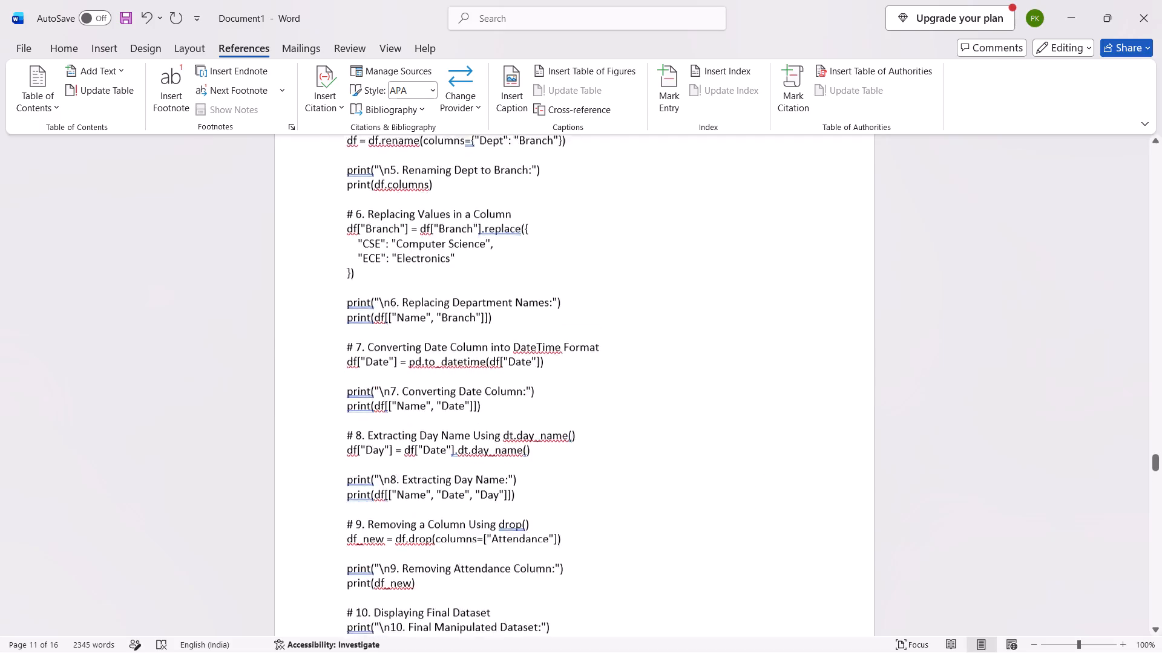
scroll(396, 469, up, 7)
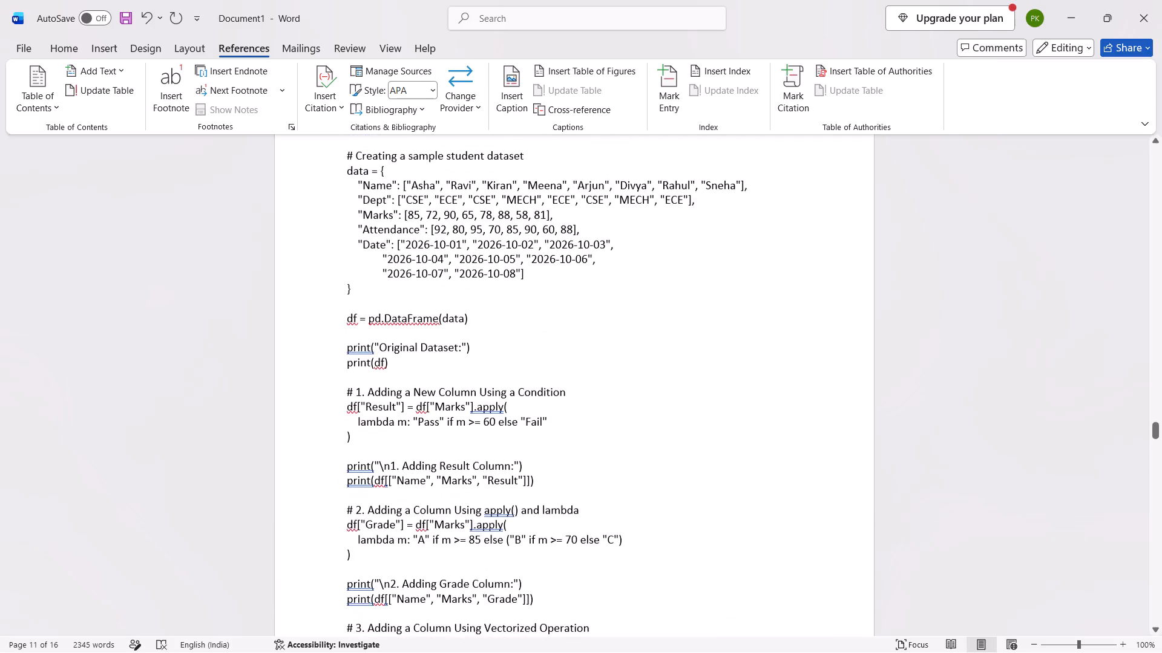
scroll(398, 471, up, 3)
drag(383, 511, 335, 476)
click(442, 432)
click(350, 453)
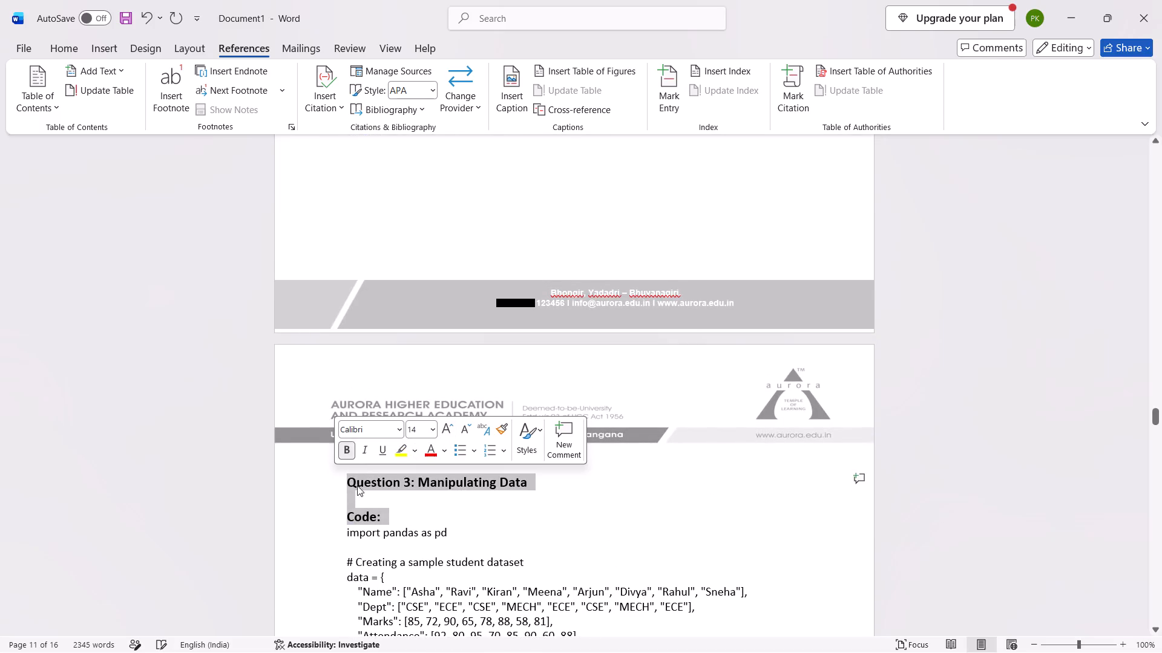
click(358, 492)
scroll(422, 512, up, 4)
scroll(471, 488, up, 2)
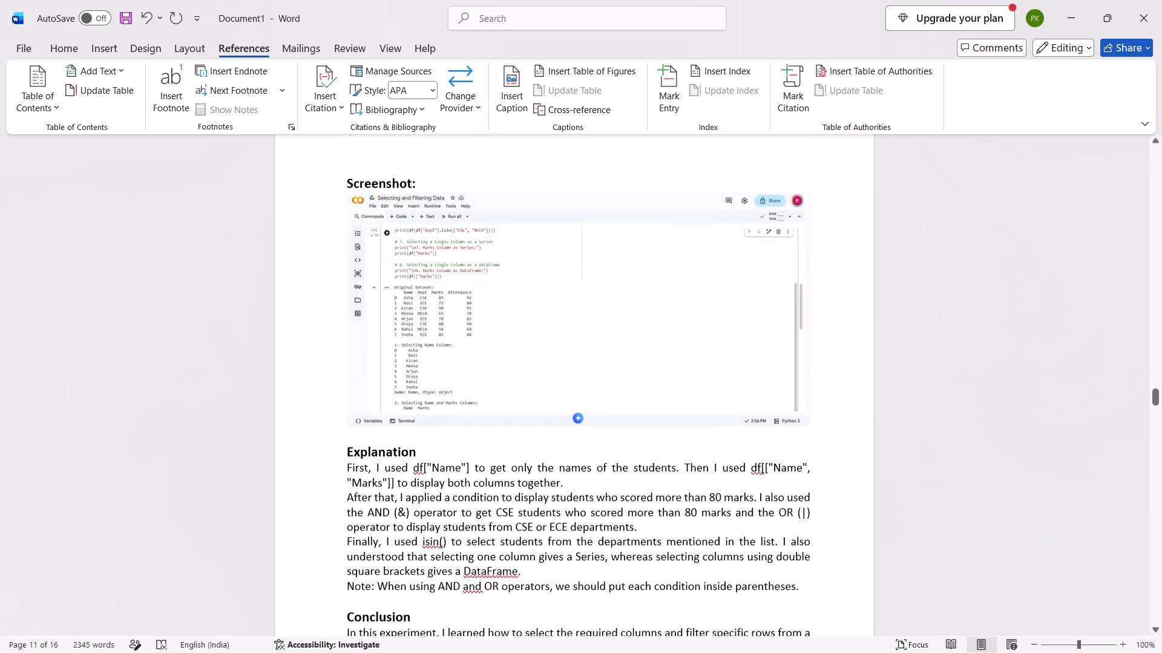
scroll(471, 488, up, 3)
scroll(474, 486, up, 20)
scroll(474, 486, up, 5)
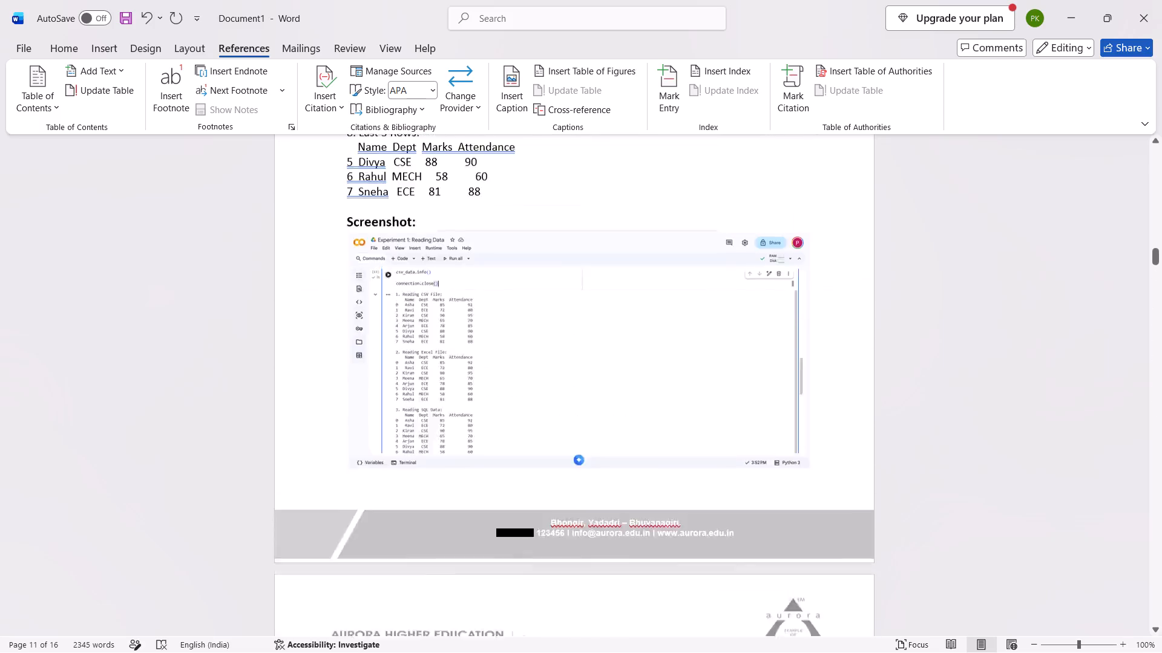
scroll(474, 463, up, 20)
scroll(474, 463, up, 12)
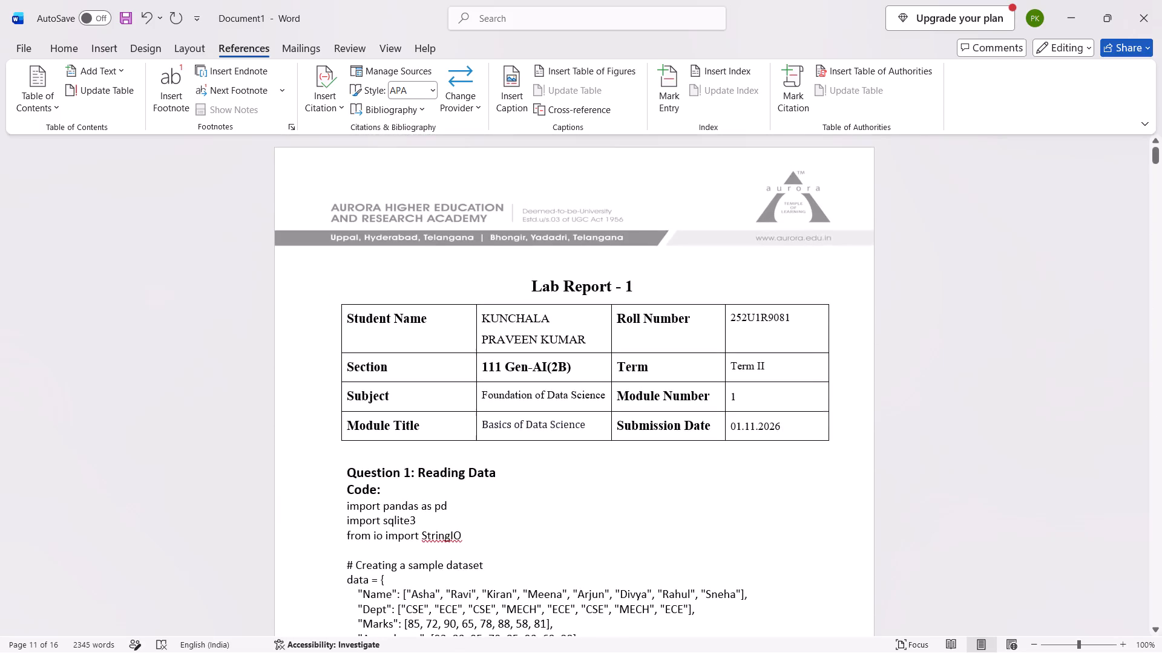
scroll(482, 450, down, 2)
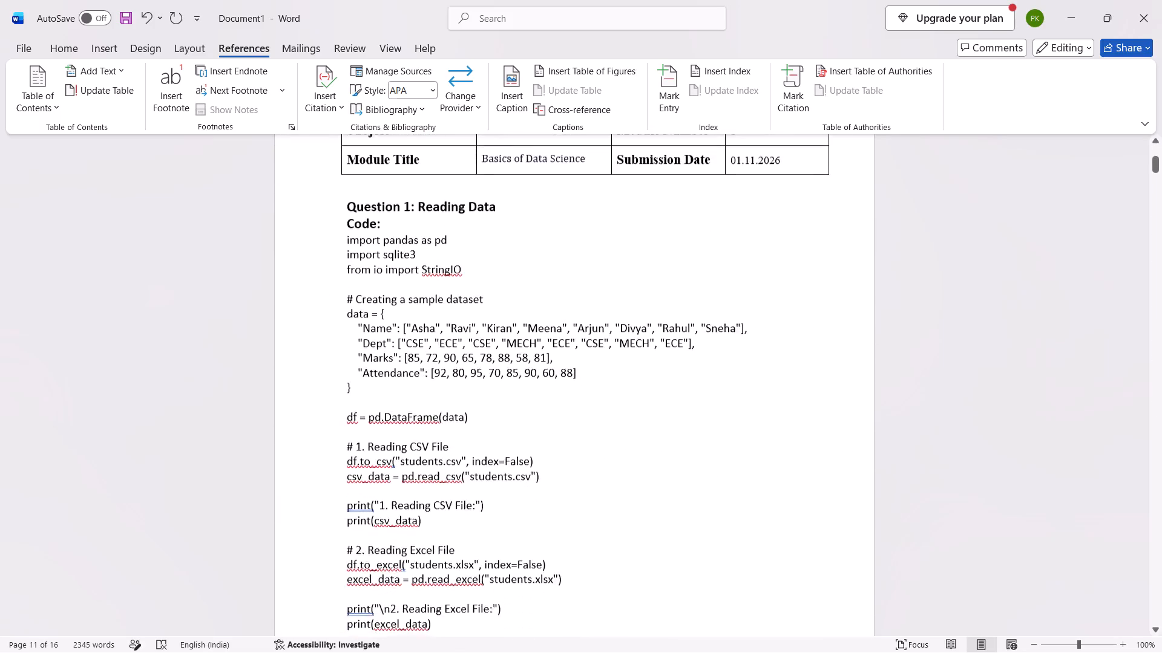
scroll(475, 448, down, 7)
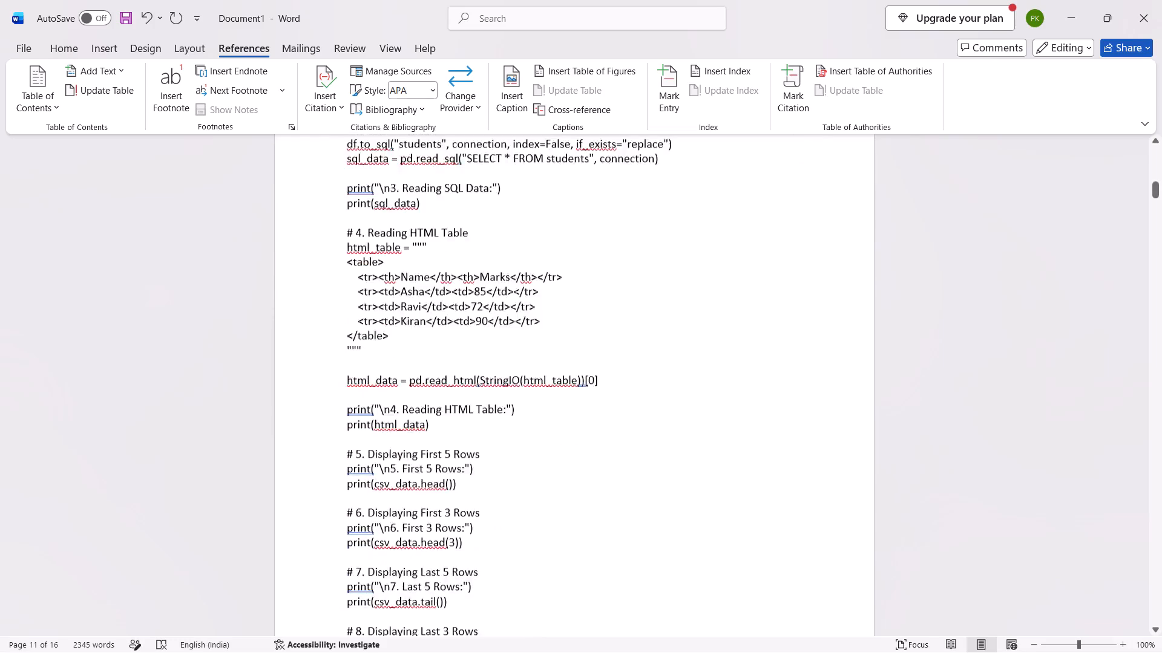
scroll(484, 428, down, 6)
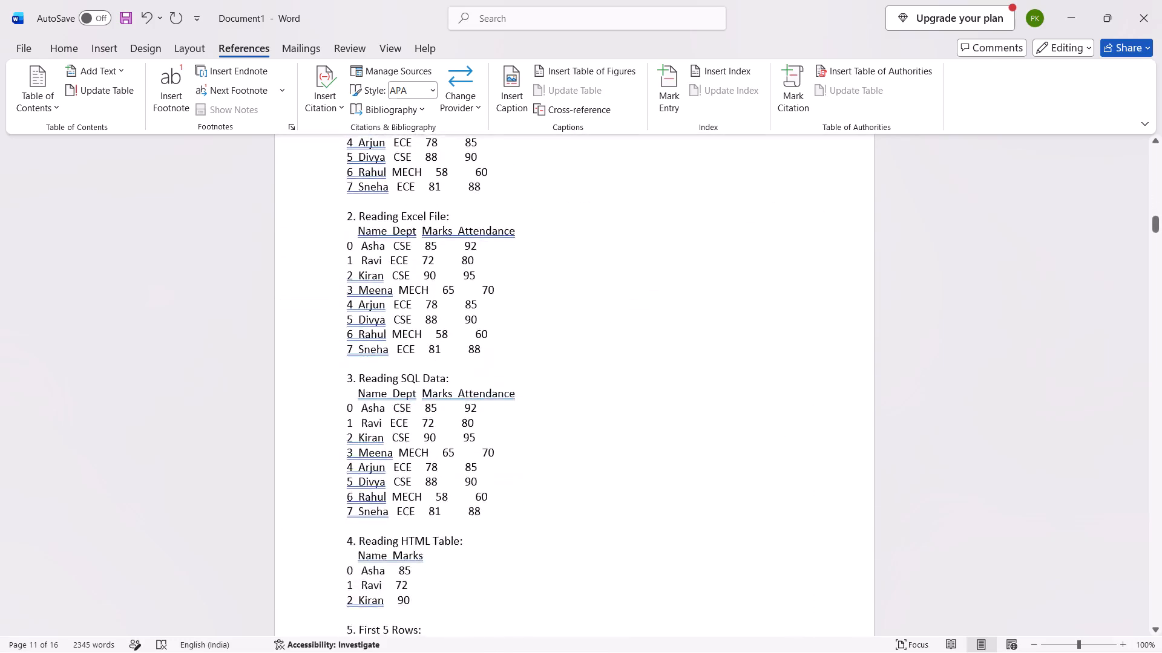
scroll(491, 425, down, 7)
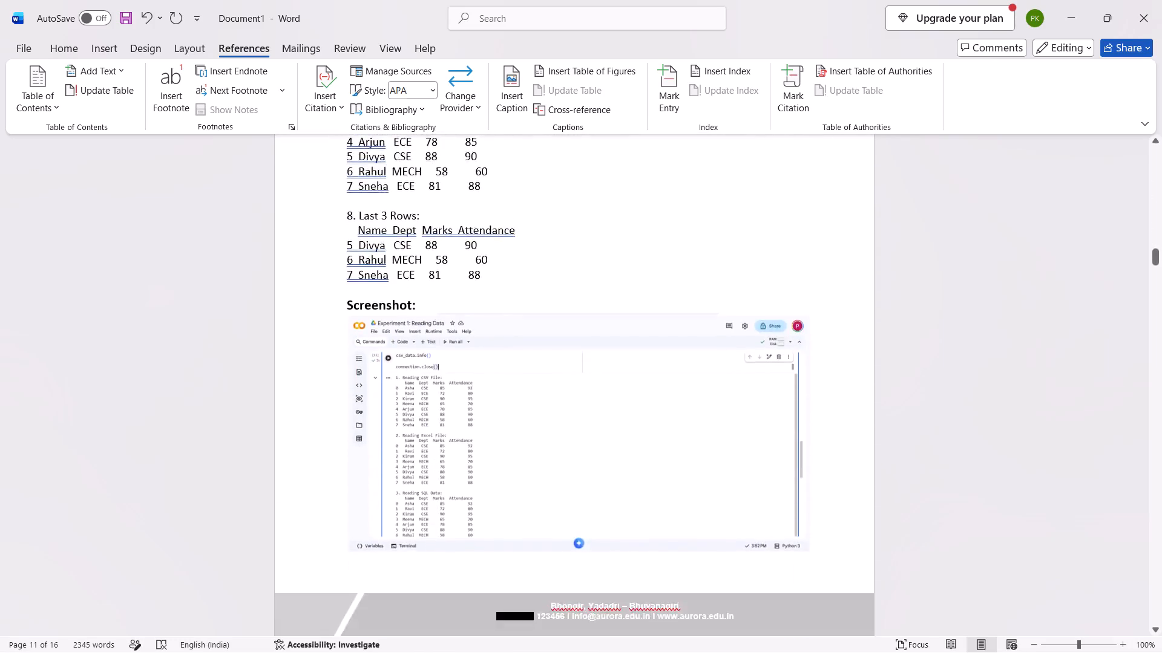
scroll(492, 426, down, 9)
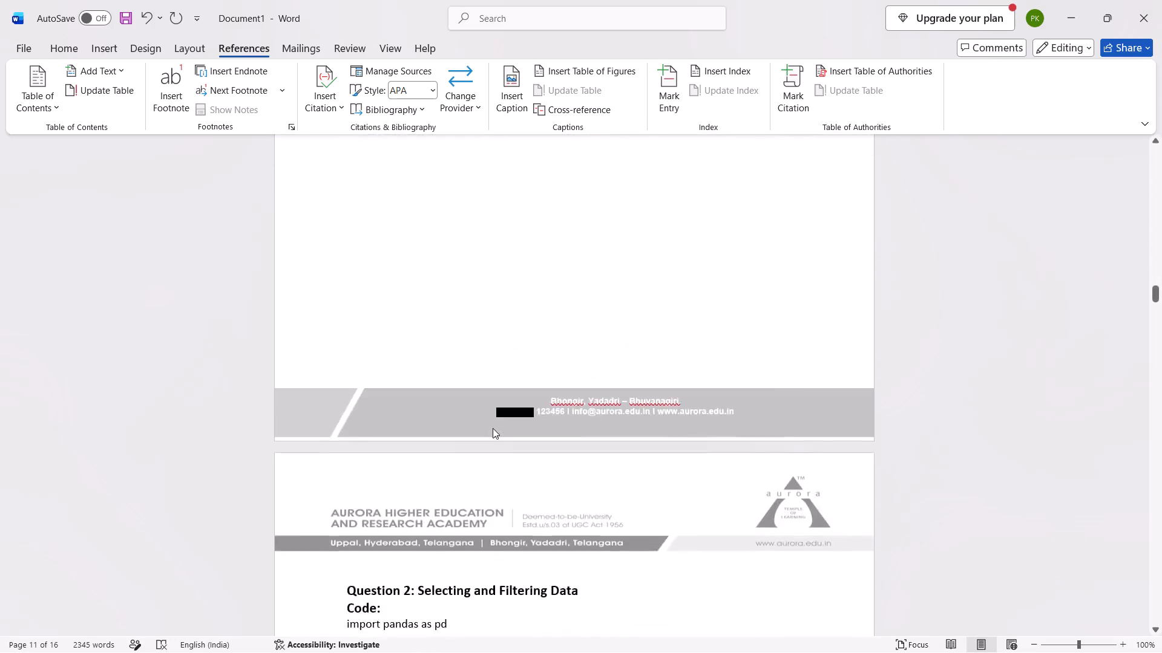
scroll(493, 428, down, 10)
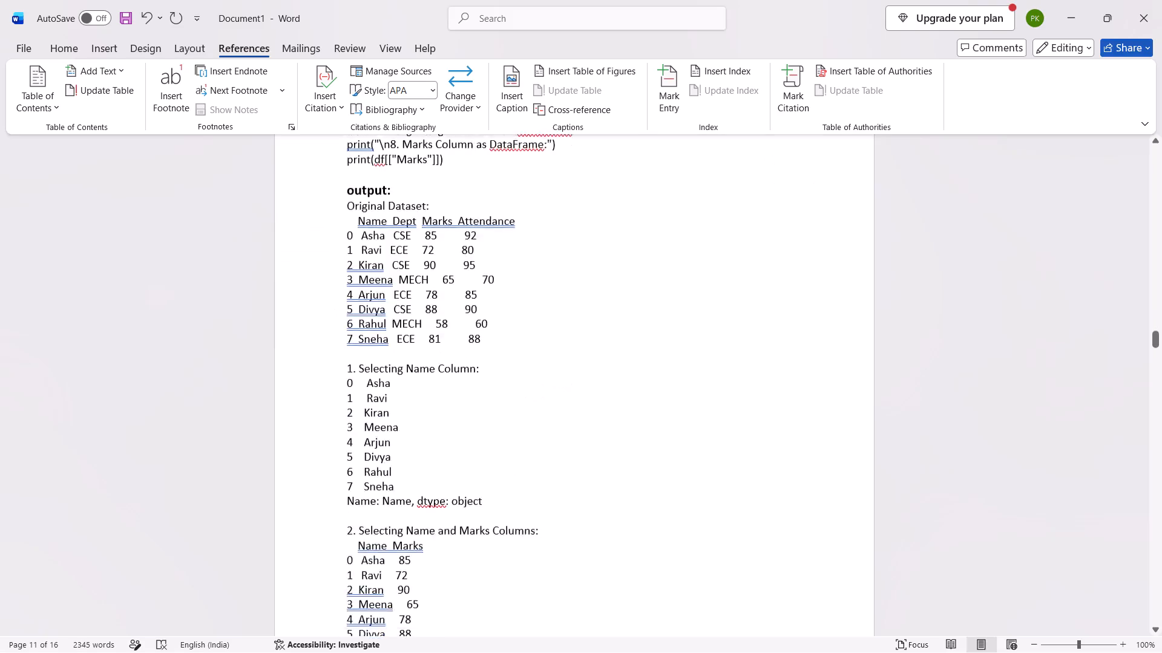
scroll(492, 427, down, 7)
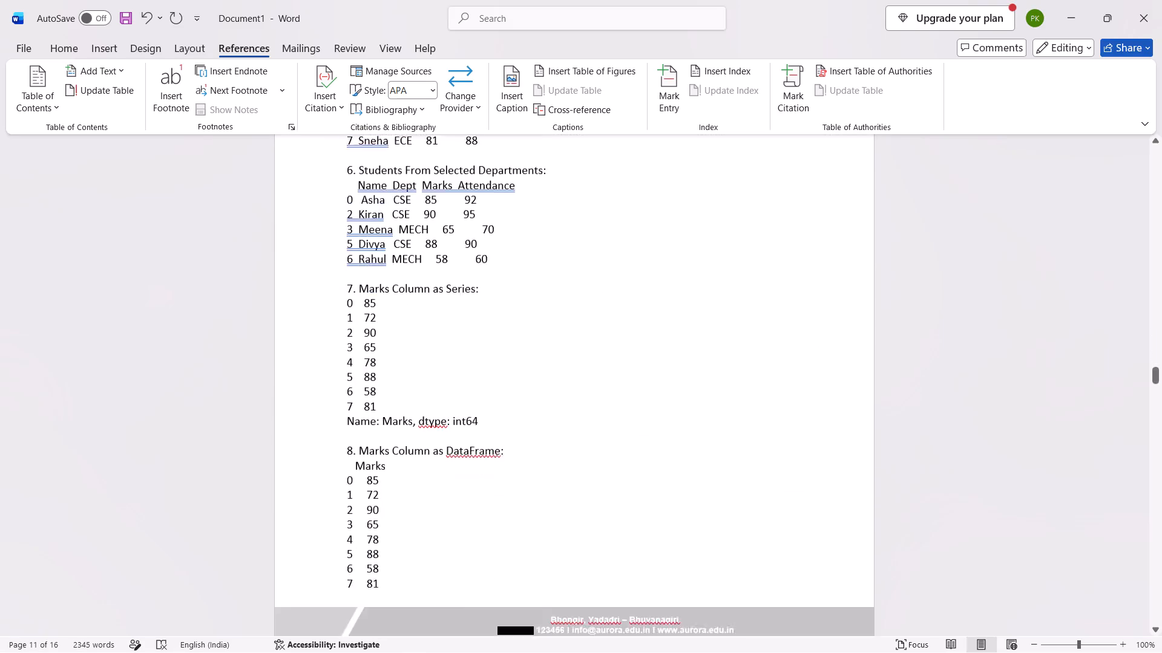
scroll(494, 427, down, 8)
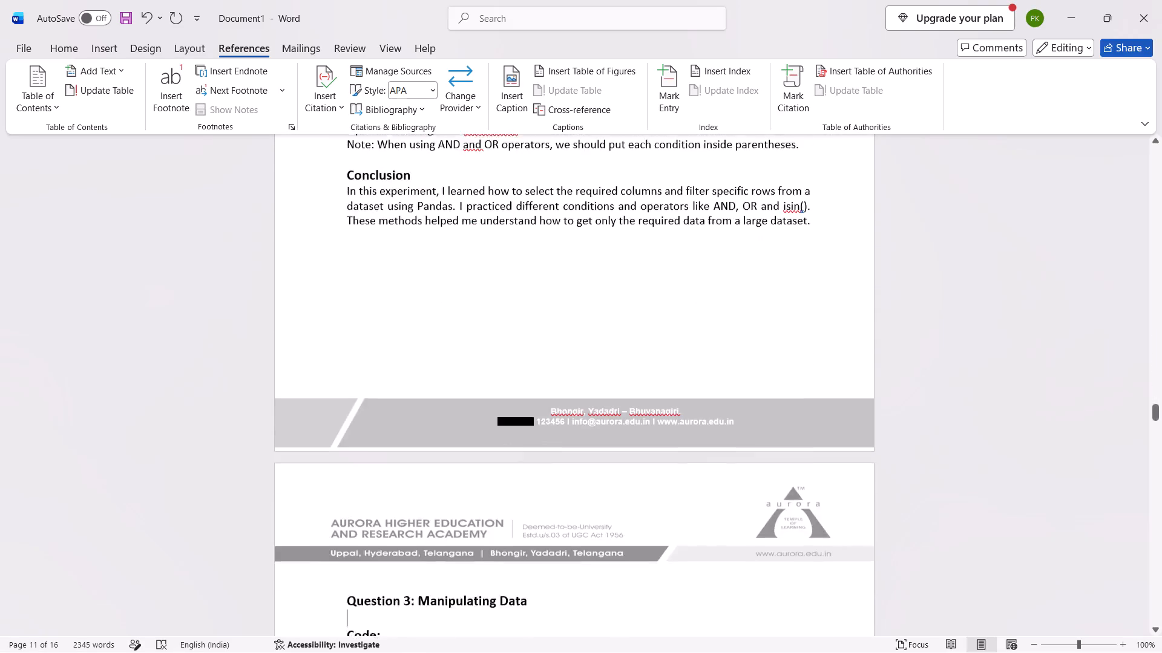
scroll(496, 427, down, 14)
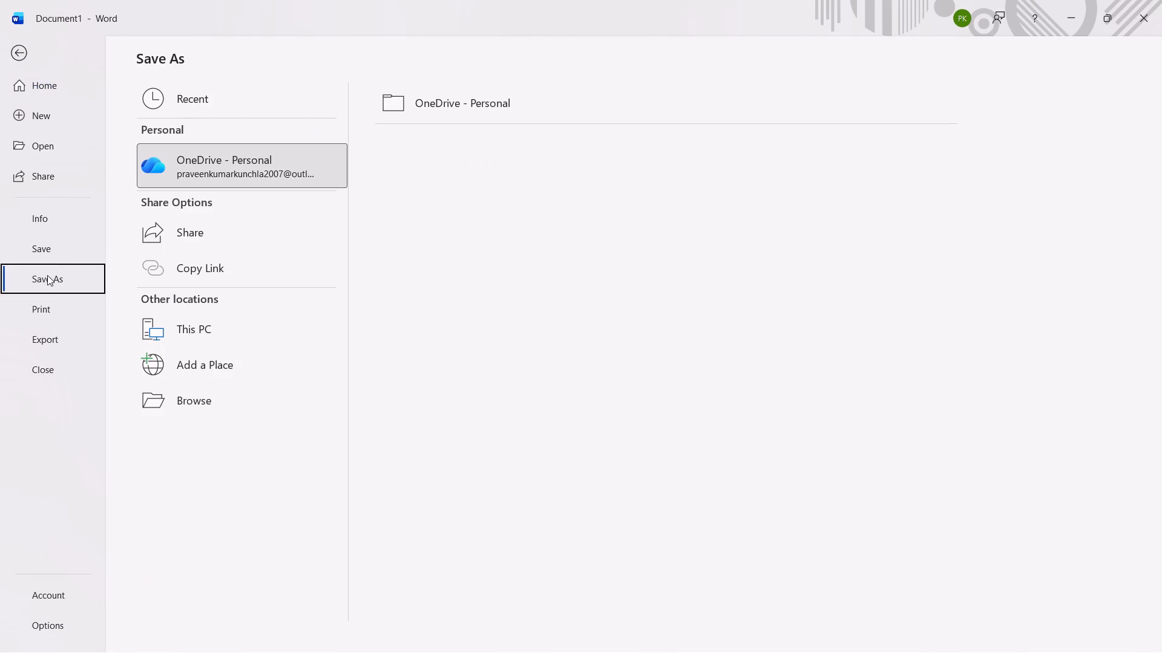
click(56, 252)
click(47, 270)
double_click(172, 325)
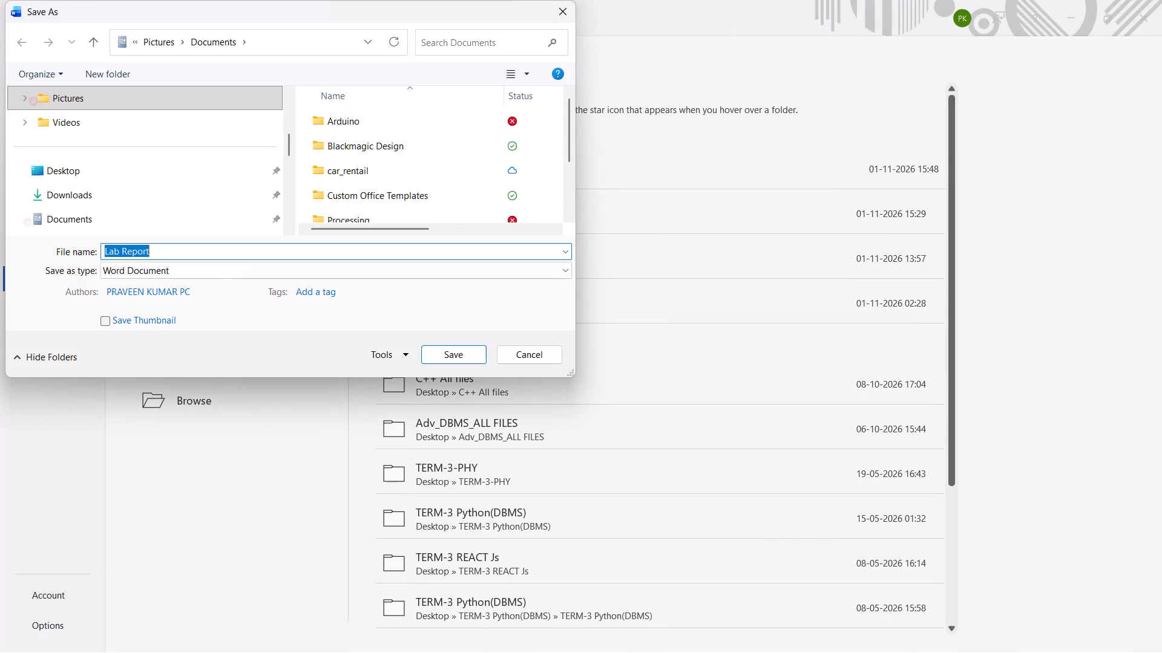
click(105, 177)
scroll(373, 202, down, 1)
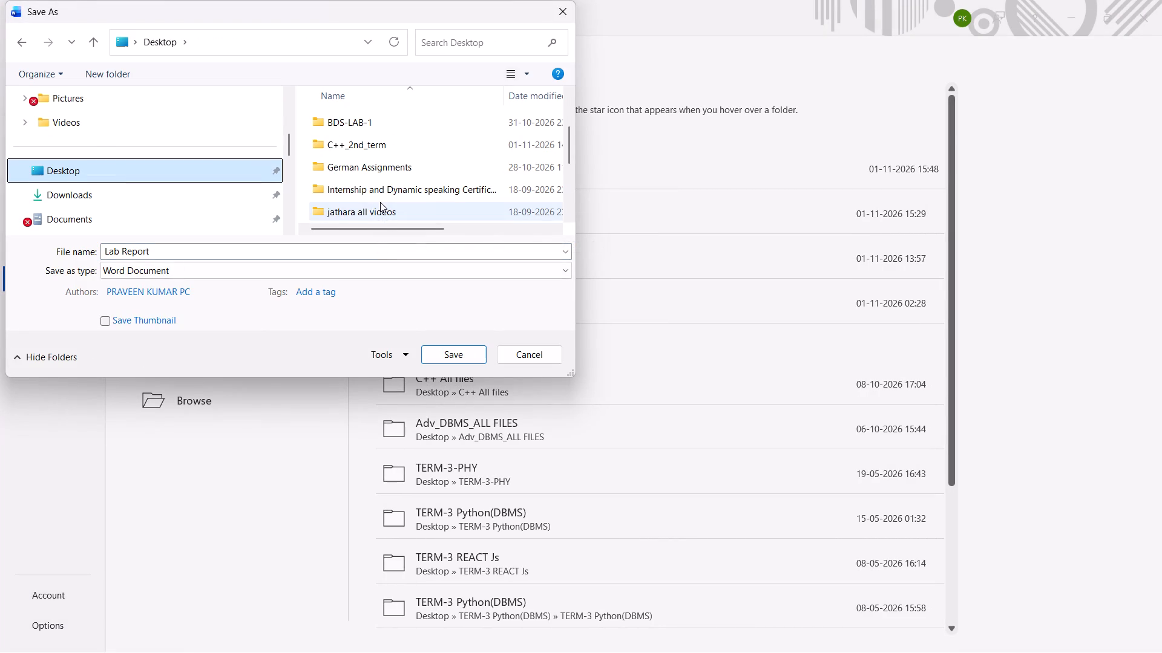
scroll(375, 170, down, 1)
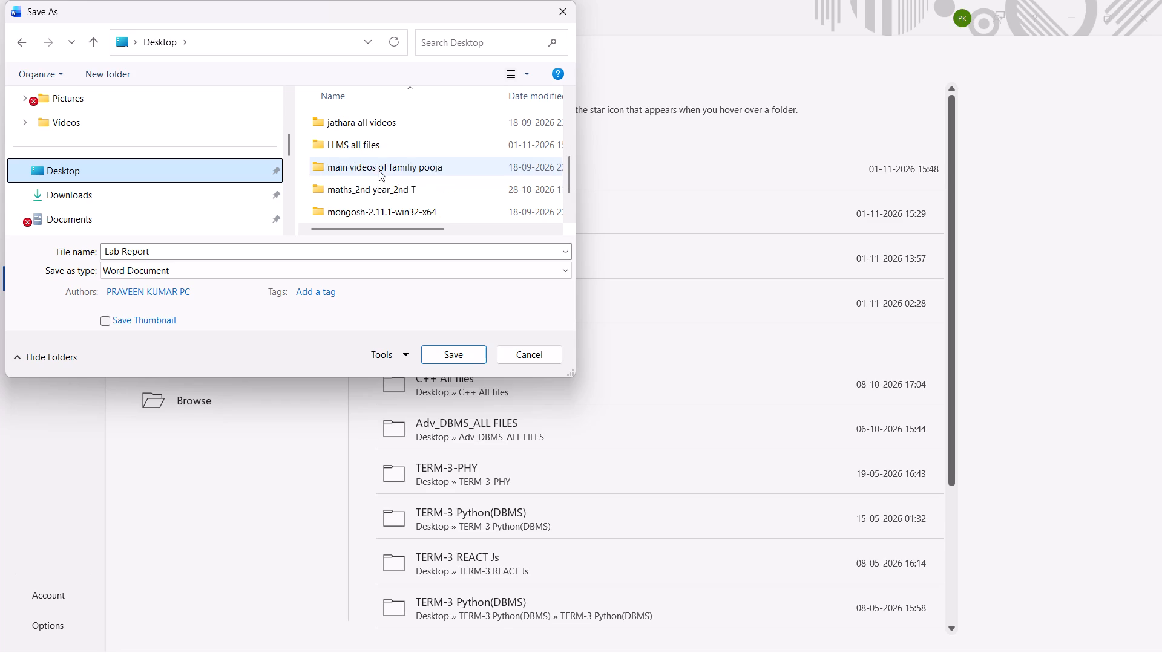
click(390, 142)
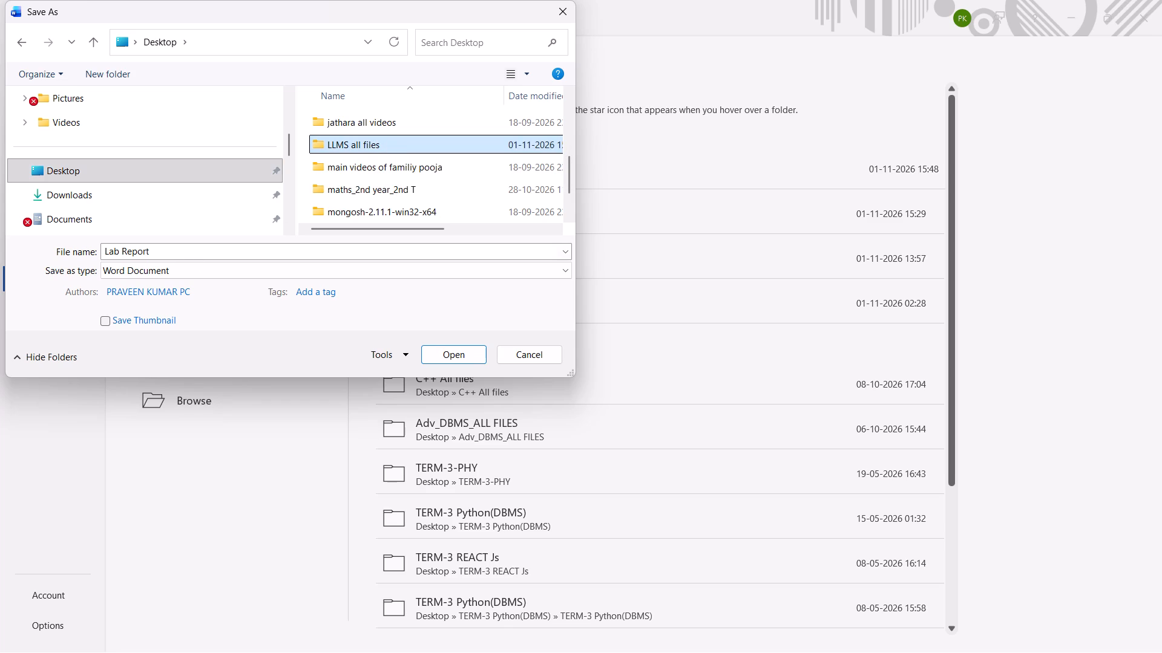
click(199, 249)
double_click(356, 136)
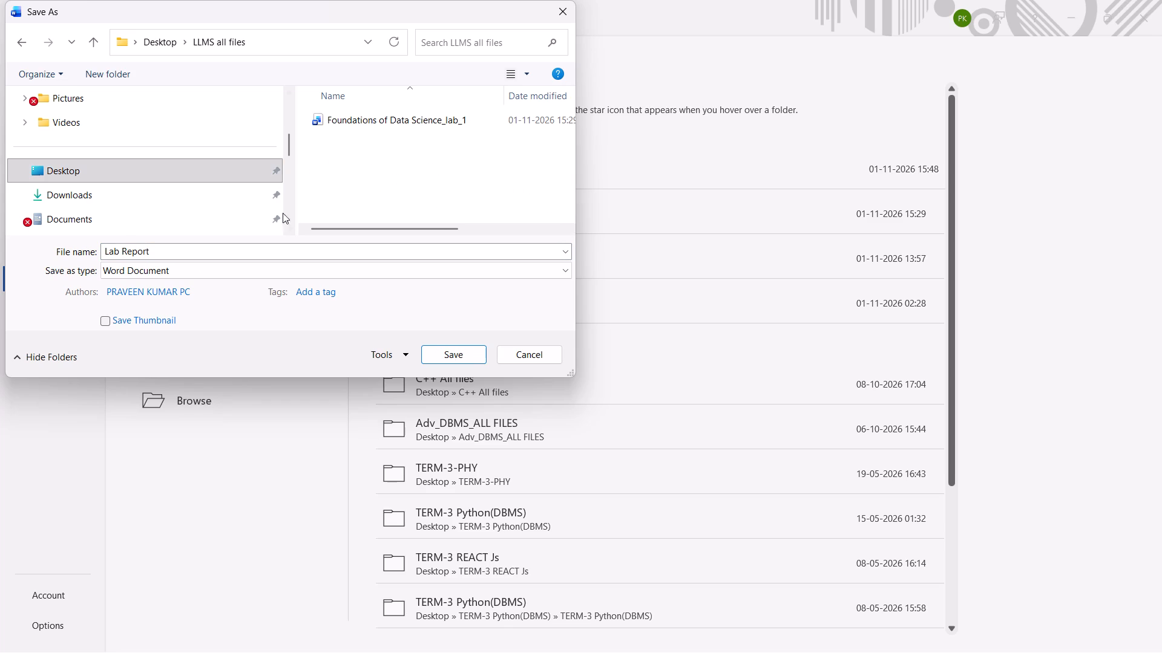
Name the file "Foundations of Data Science_lab_2" and save it as a Word Document.
click(183, 248)
key(BackSpace)
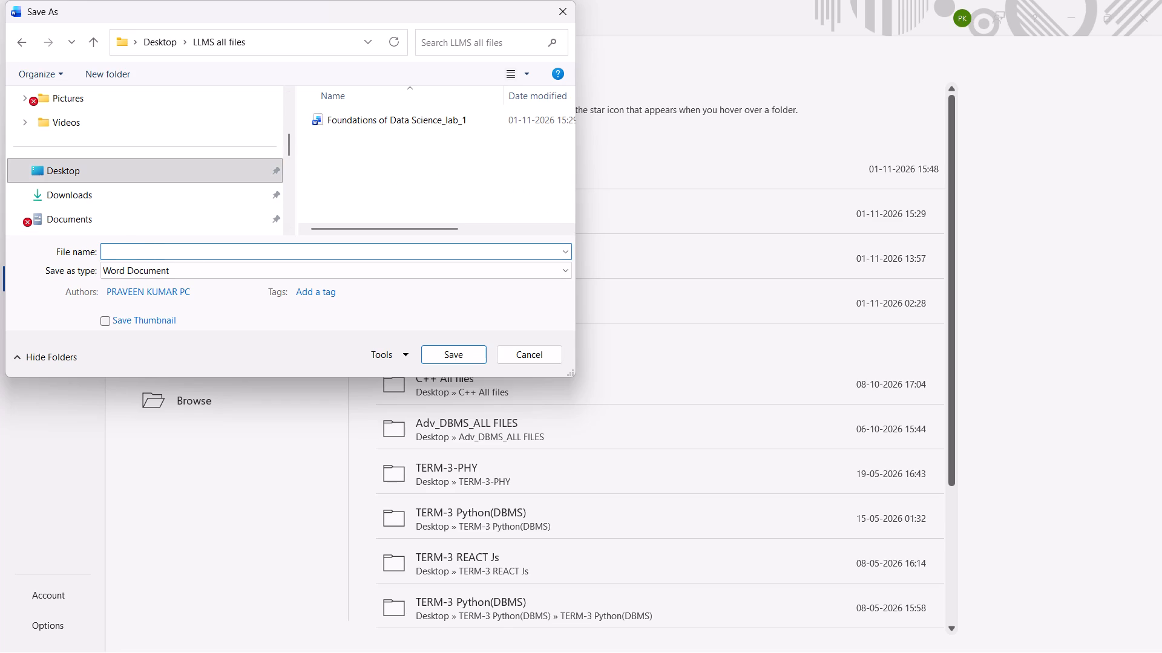
key(f)
click(188, 265)
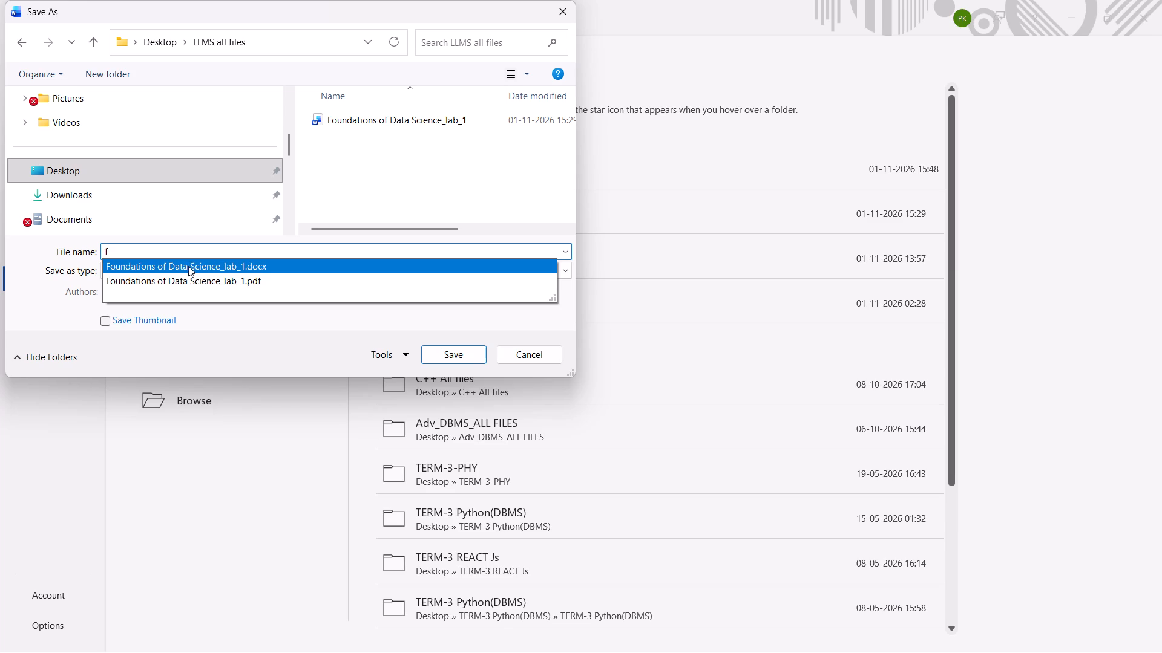
click(274, 252)
drag(274, 252, 255, 248)
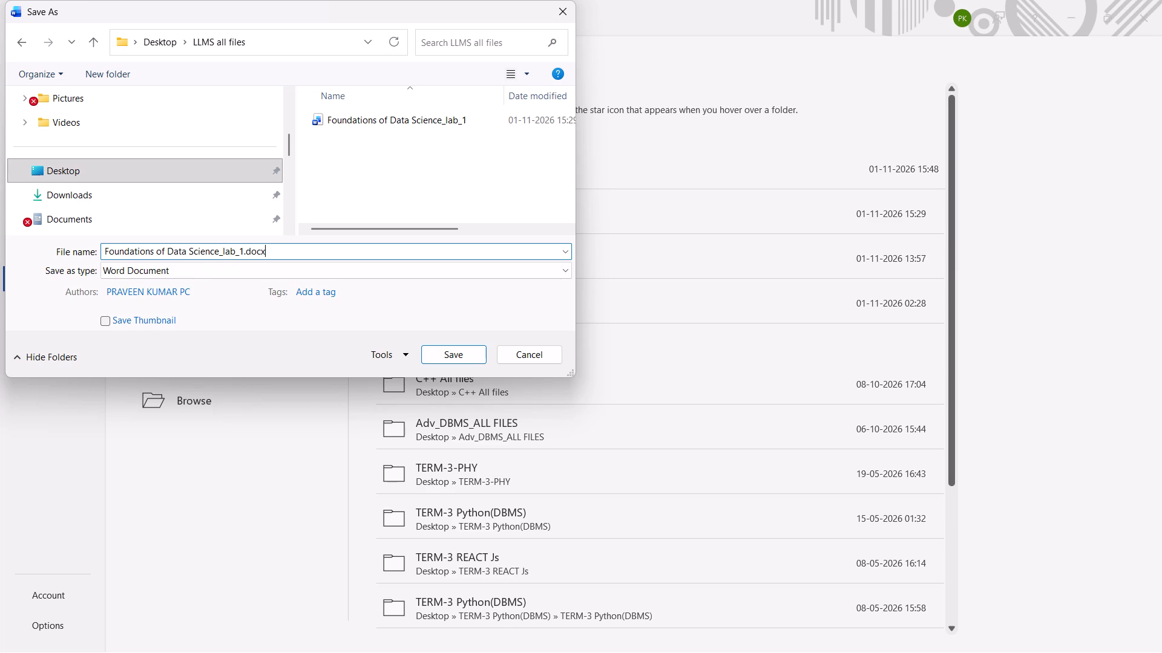
click(281, 248)
key(BackSpace)
key(BackSpace)
key(BackSpace)
key(BackSpace)
key(BackSpace)
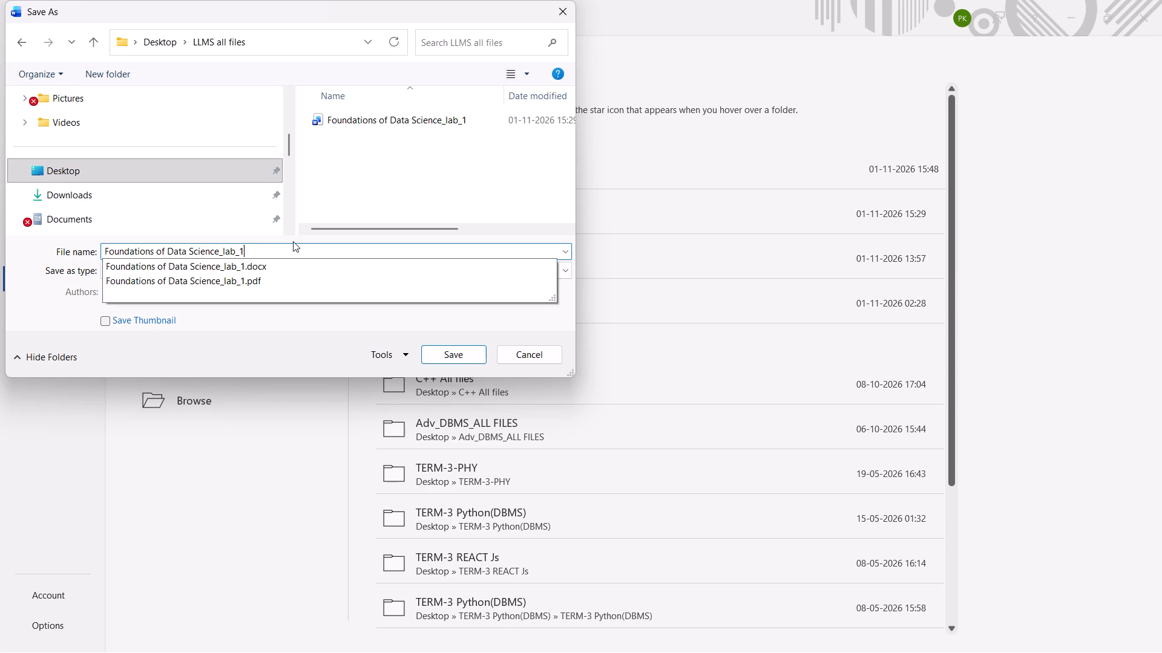
key(BackSpace)
key(Down)
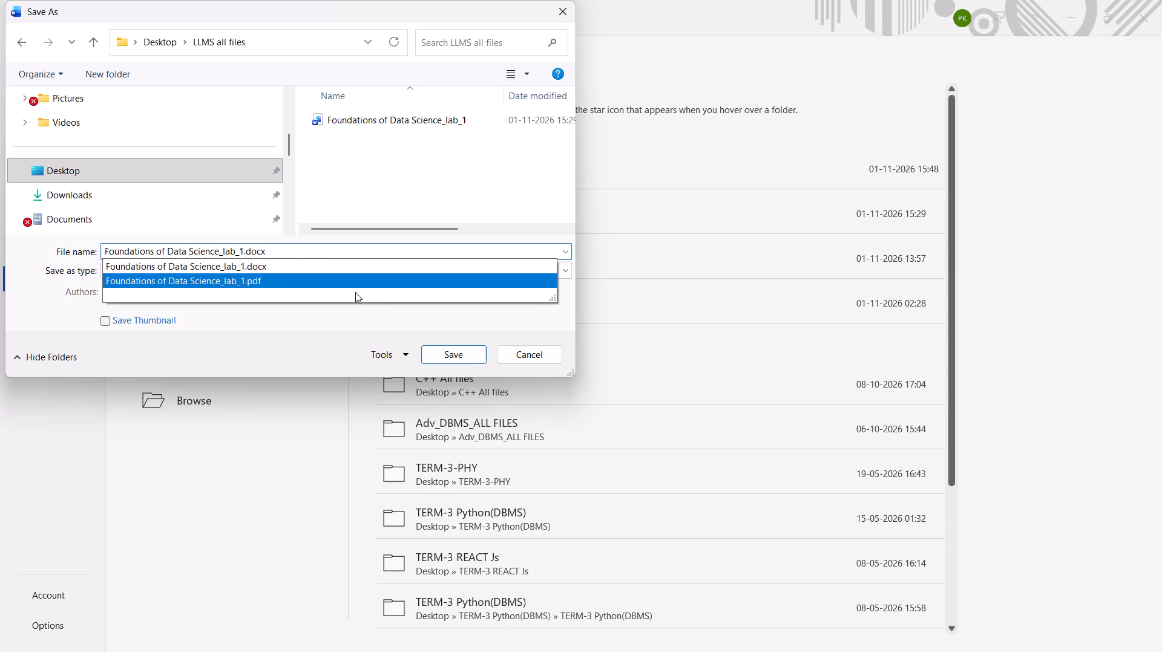
key(BackSpace)
key(BackSpace)
key(BackSpace)
key(BackSpace)
key(BackSpace)
key(BackSpace)
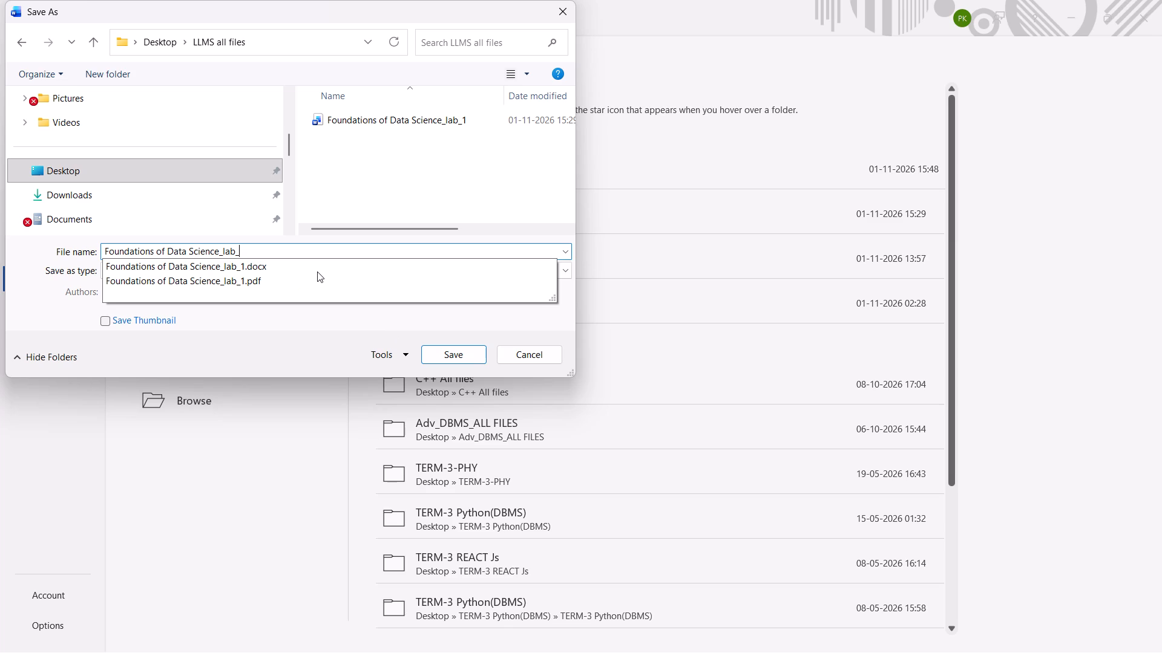
key(2)
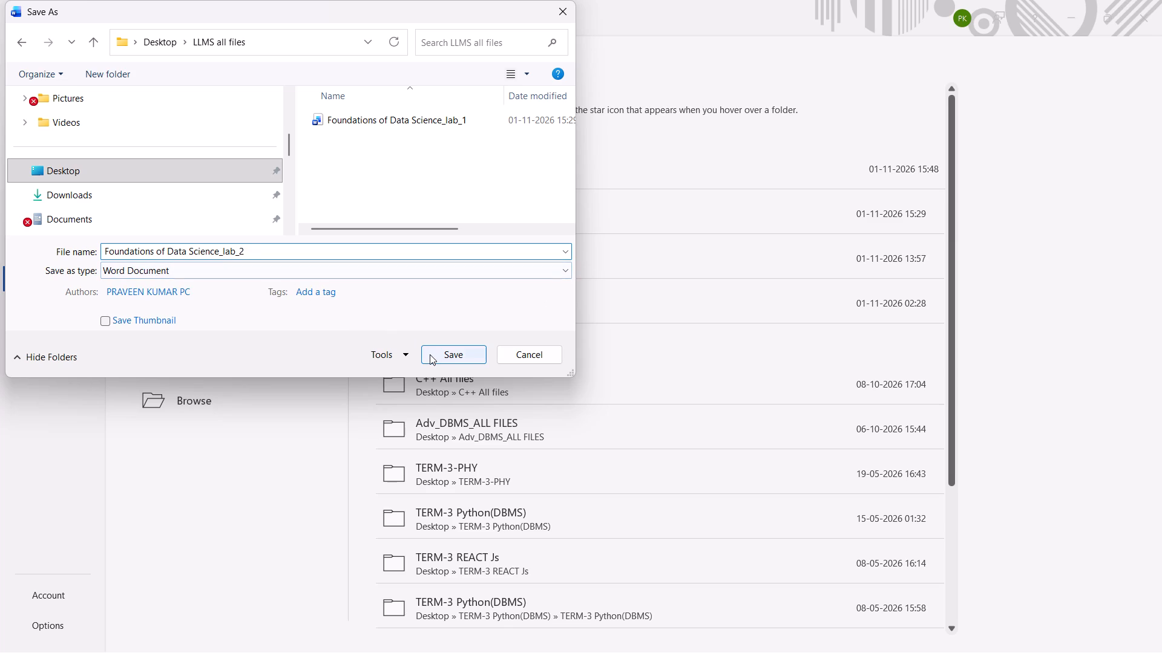
click(430, 354)
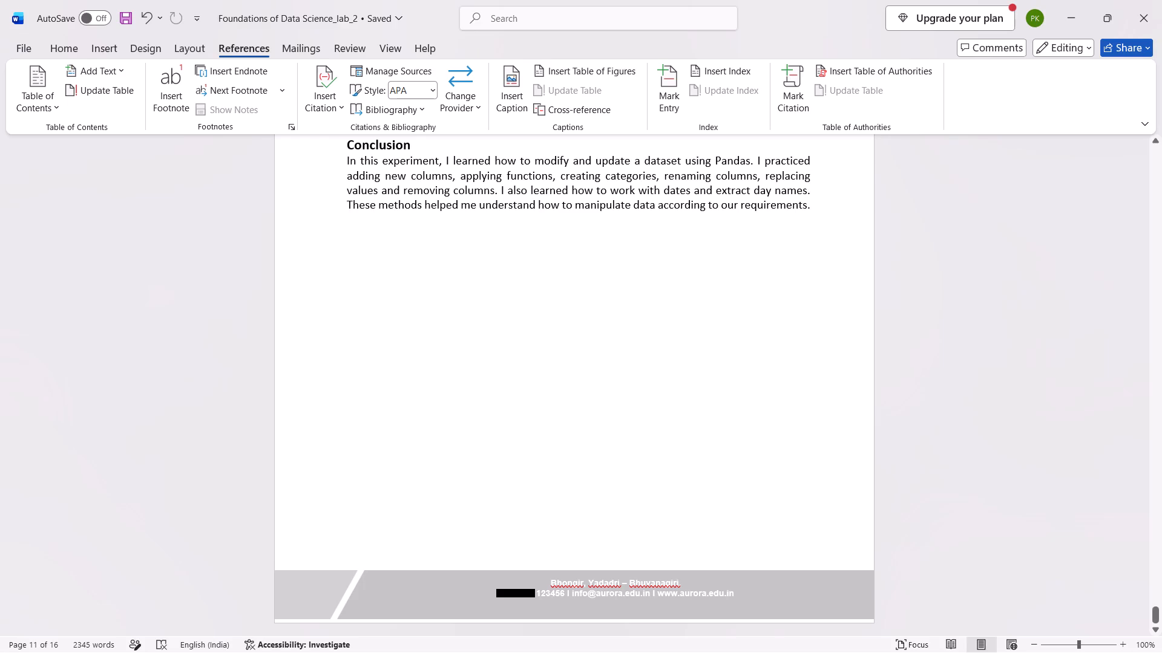
Review the saved lab report from the Question 3 conclusion back up to the title table.
scroll(542, 343, up, 6)
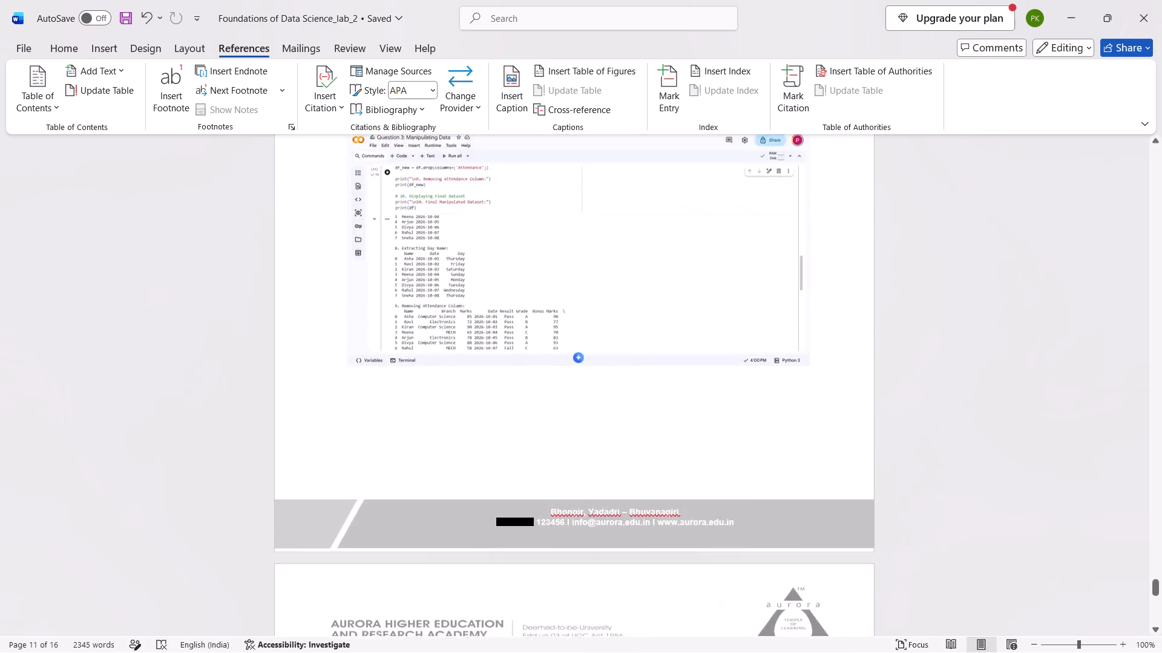
scroll(542, 346, up, 9)
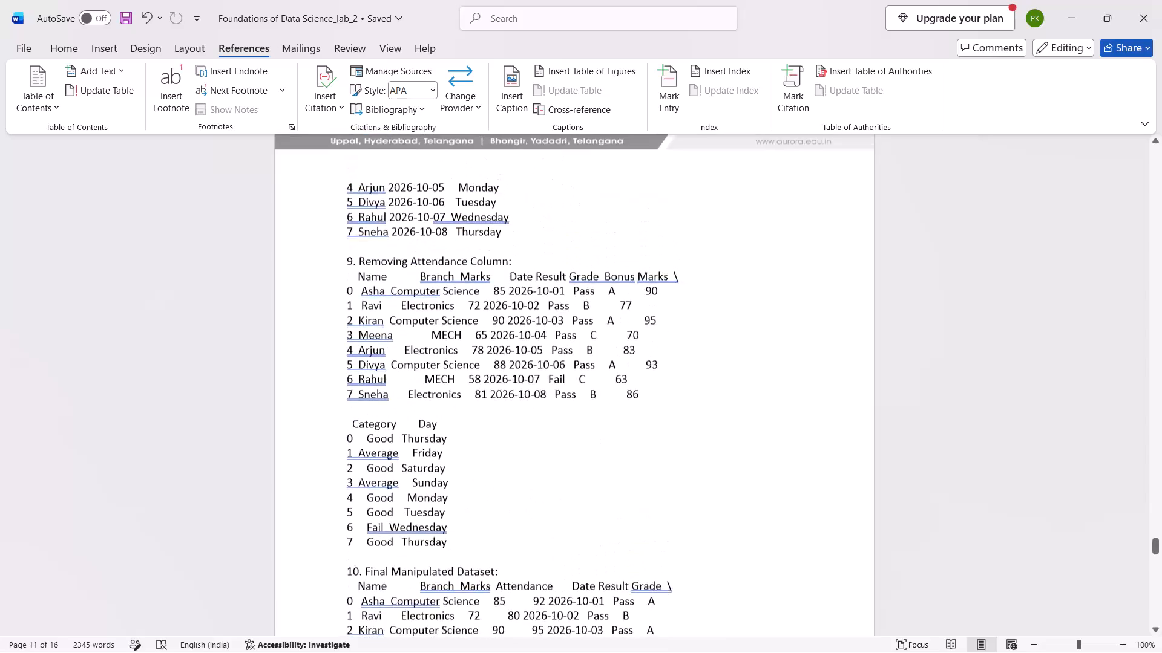
scroll(542, 346, up, 6)
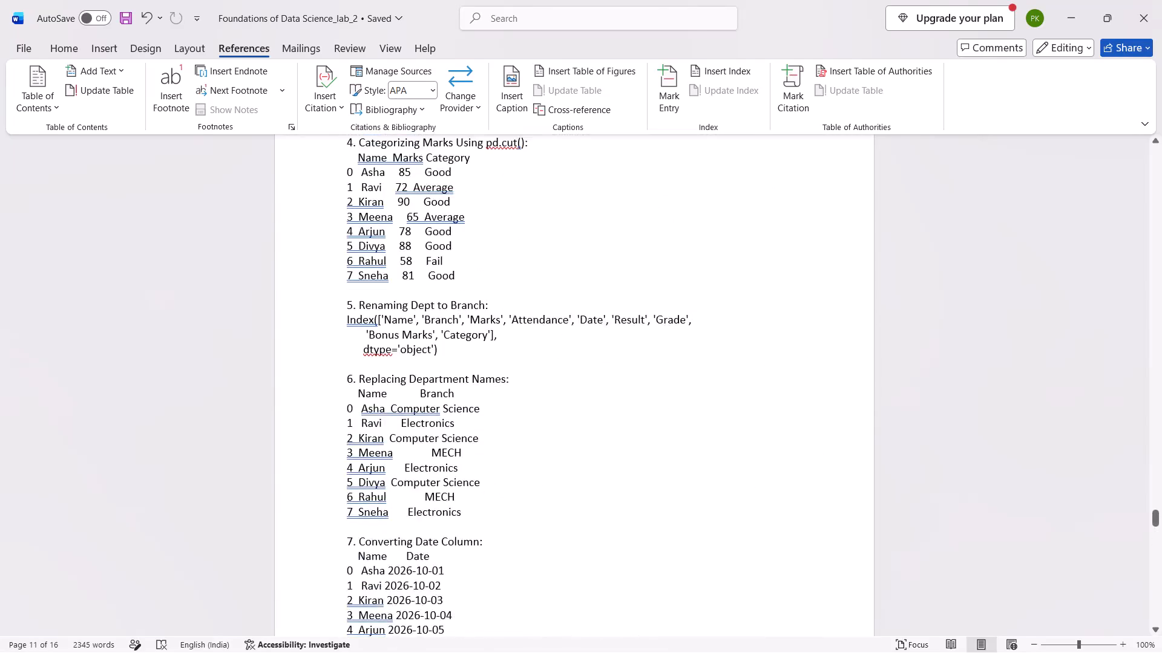
scroll(542, 346, up, 8)
scroll(542, 345, up, 20)
scroll(542, 345, up, 1)
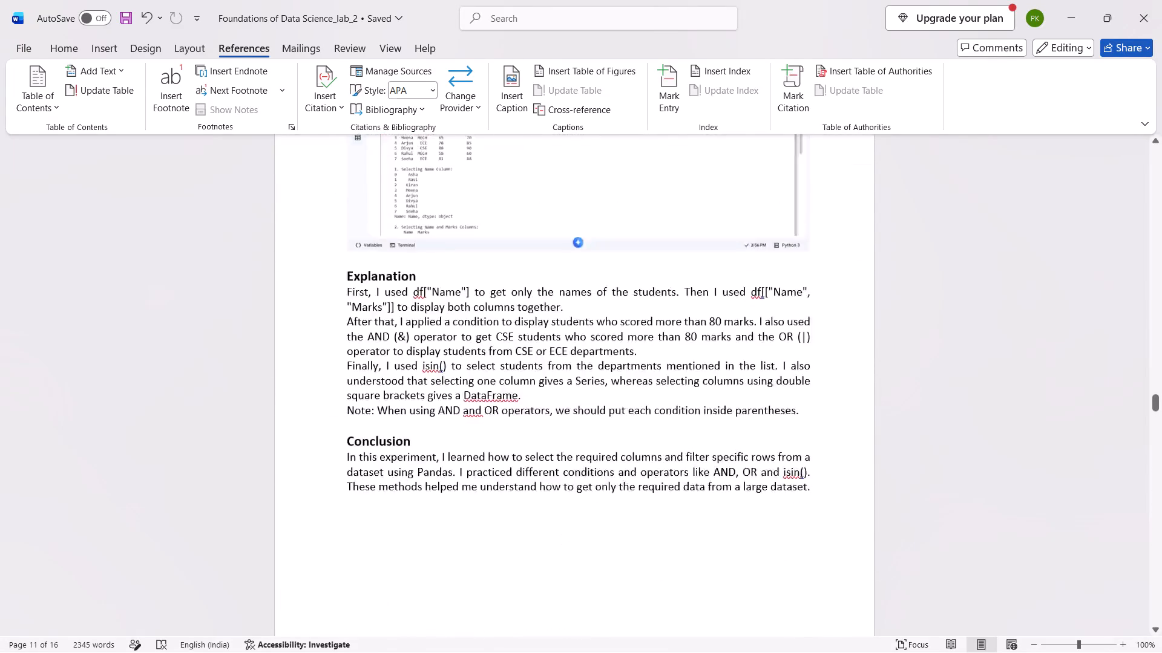
scroll(545, 338, up, 20)
scroll(545, 338, up, 20)
scroll(545, 338, up, 2)
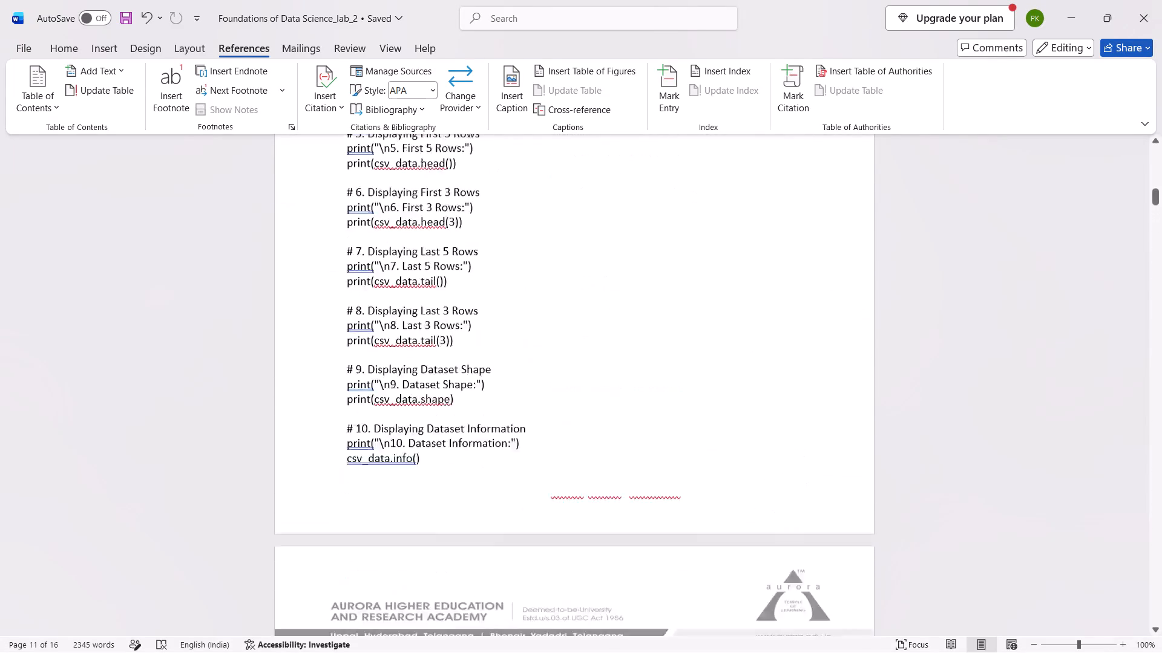
scroll(573, 312, up, 17)
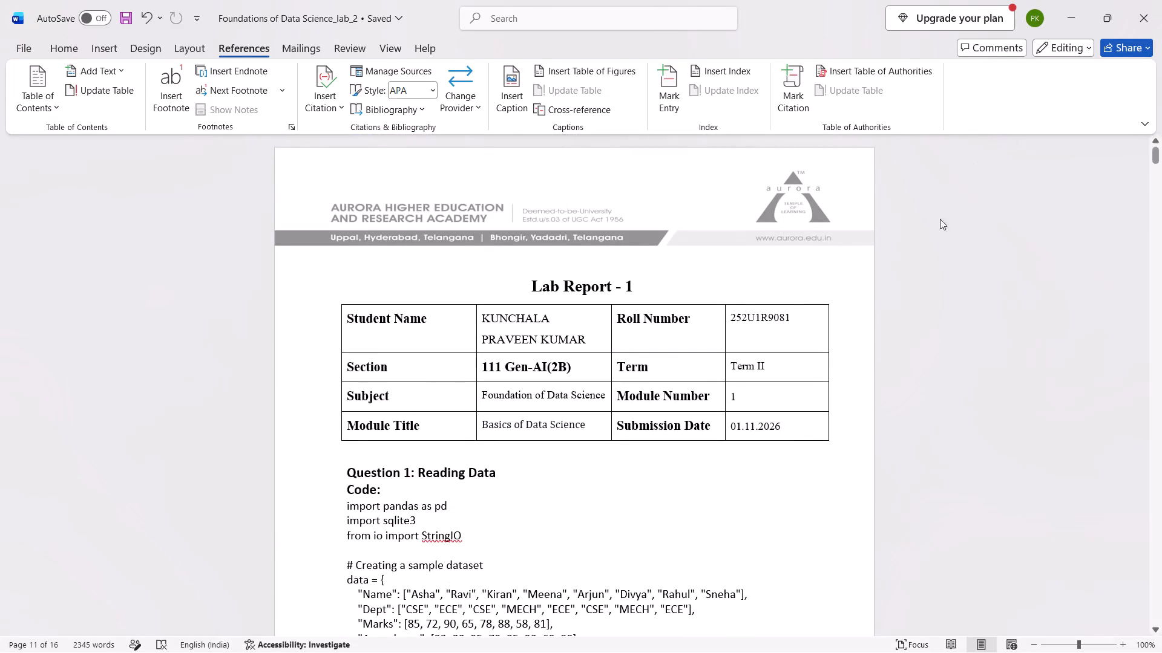
Close the finished Word report and the "Question 3: Manipulating Data" Colab notebook in Brave.
click(1131, 8)
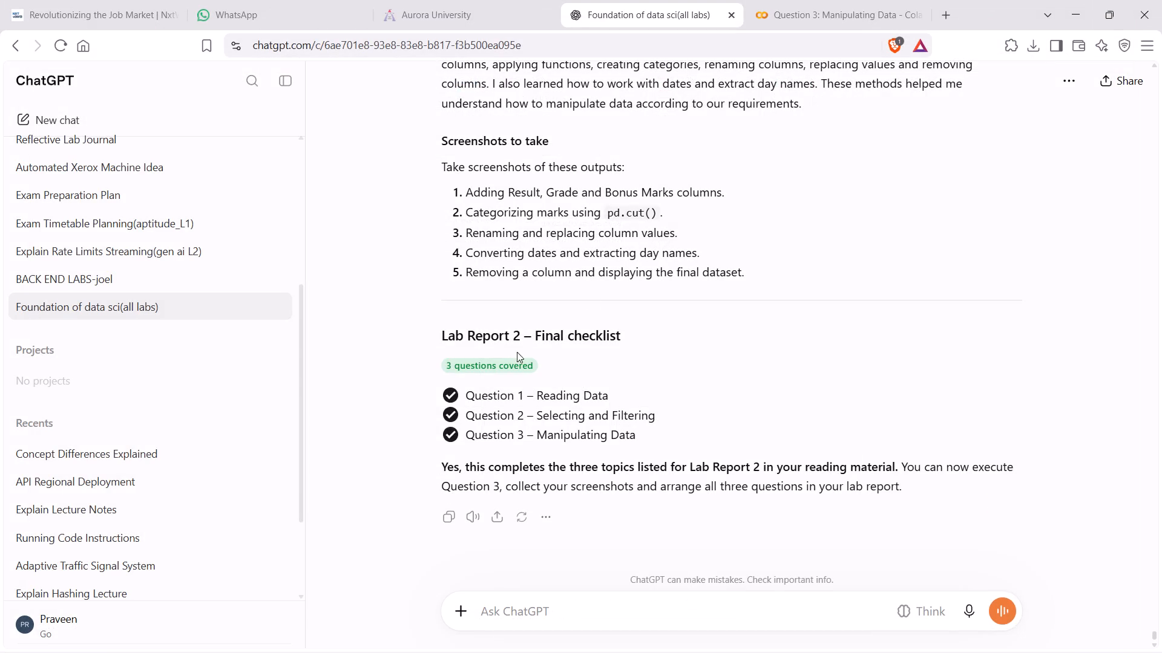
click(831, 15)
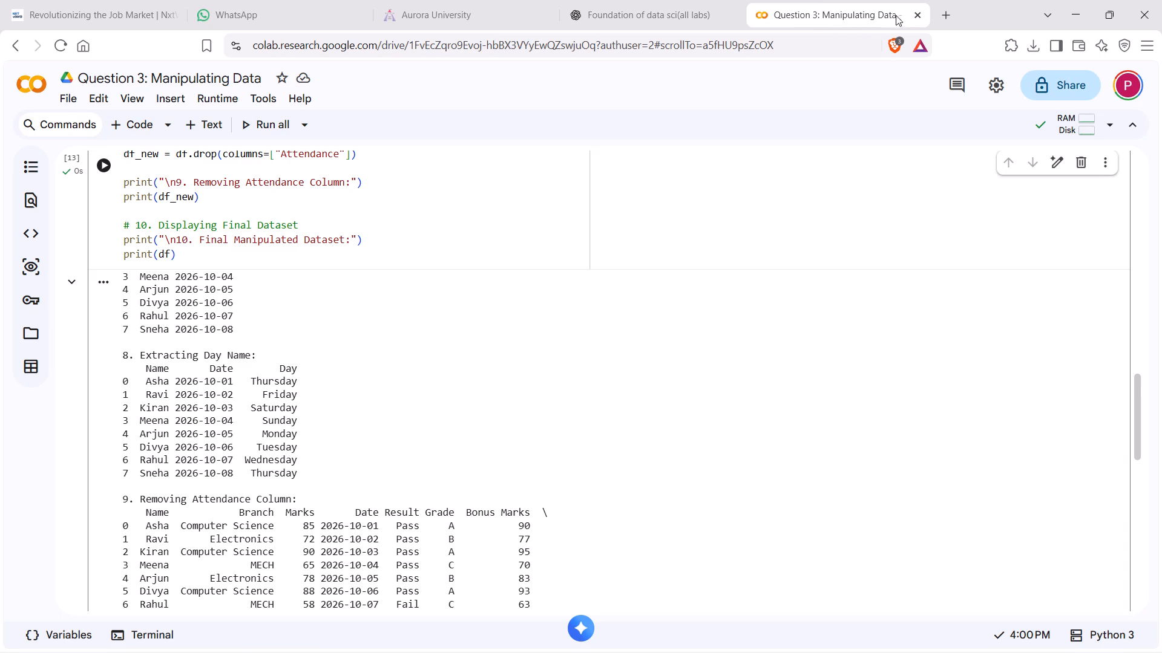
click(914, 15)
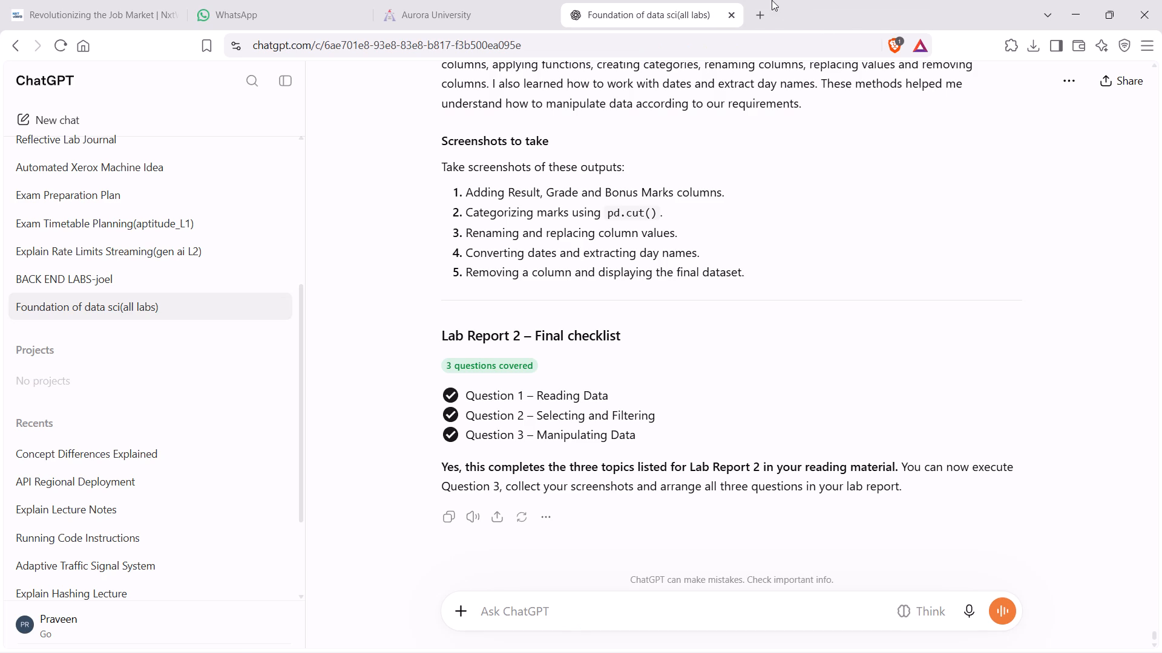
Find the iLovePDF website in a new browser tab and open it.
click(767, 0)
click(516, 148)
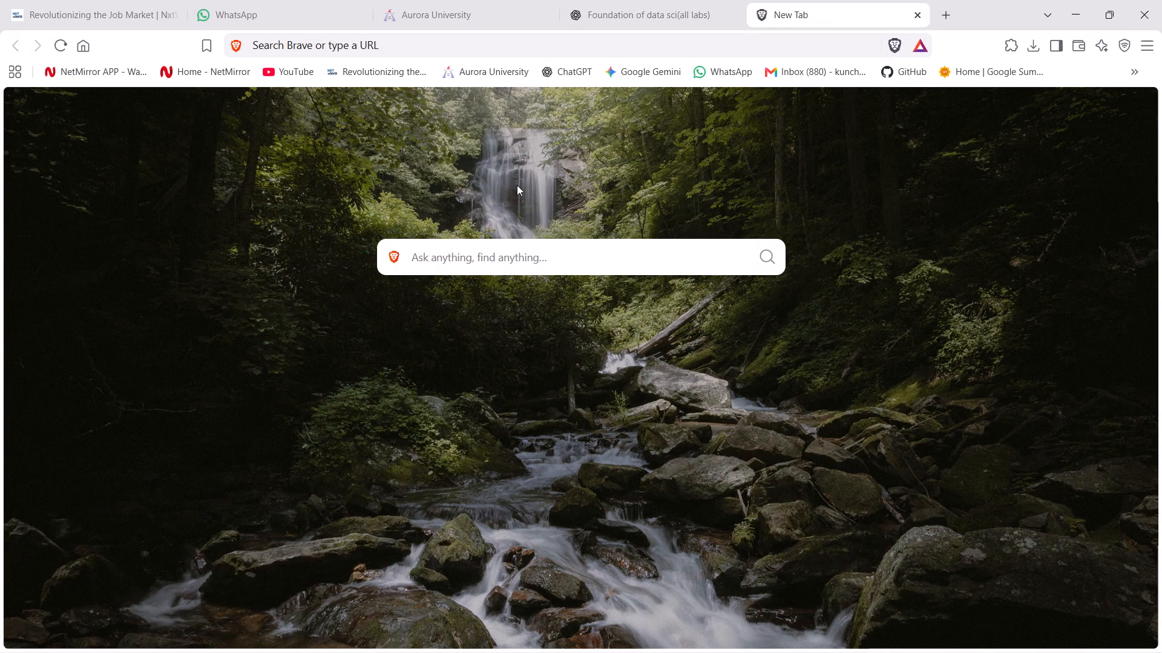
key(i)
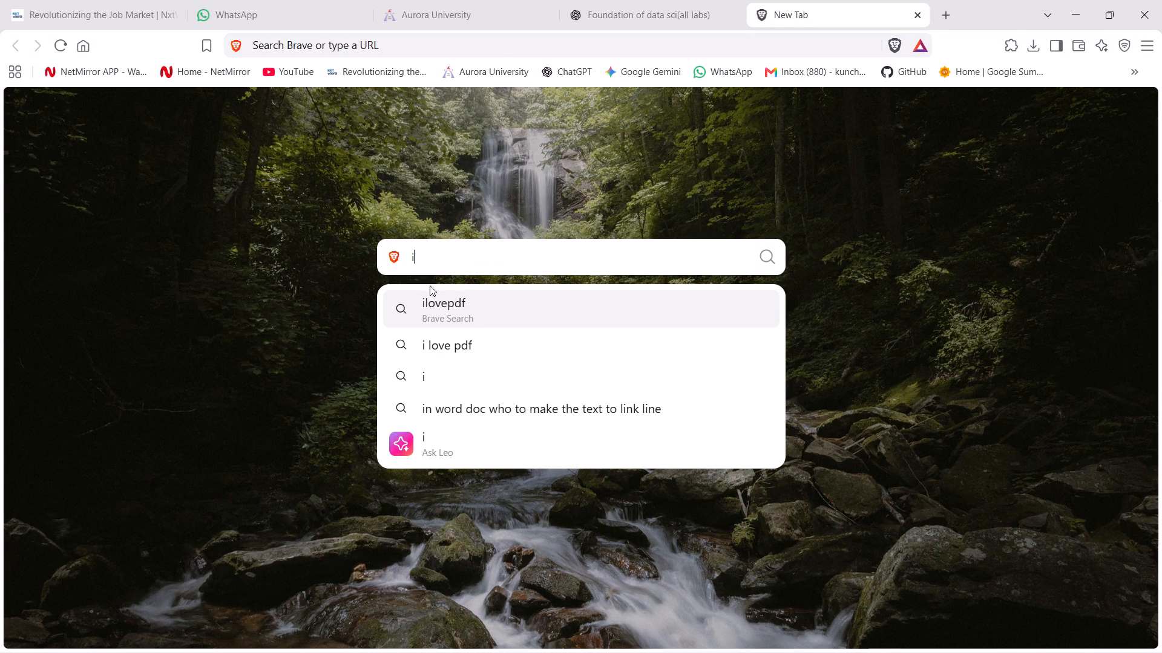
click(432, 301)
click(287, 221)
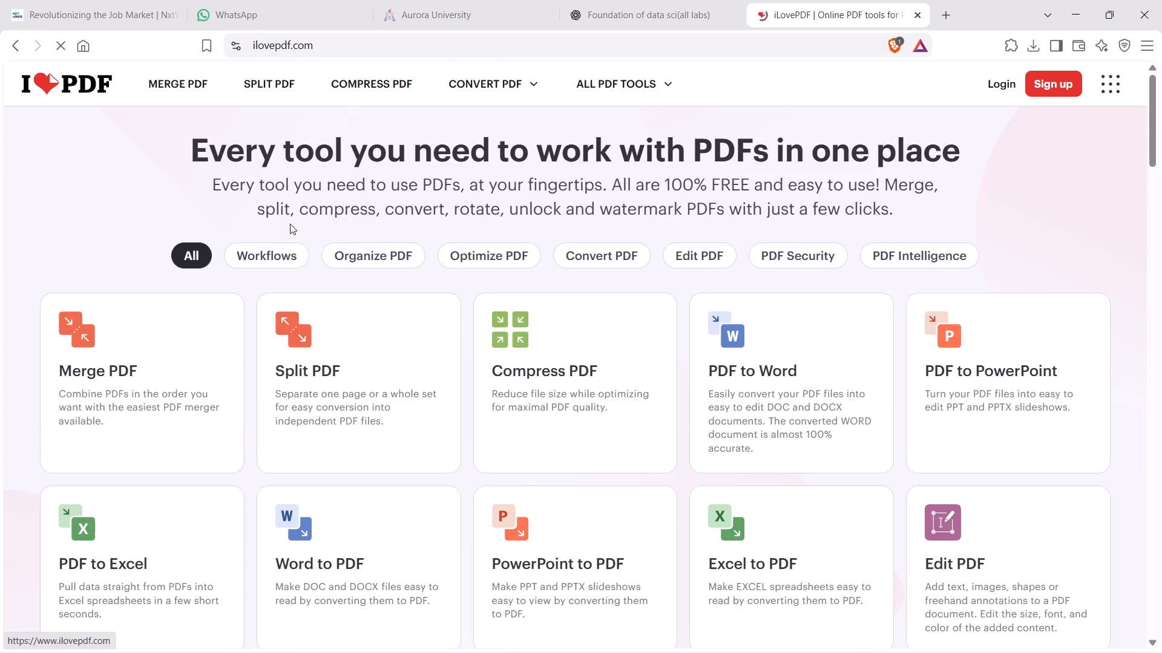
Convert the Word file "Foundations of Data Science_lab_2" from the "LLMS all files" folder to PDF using Word to PDF.
click(364, 553)
click(591, 252)
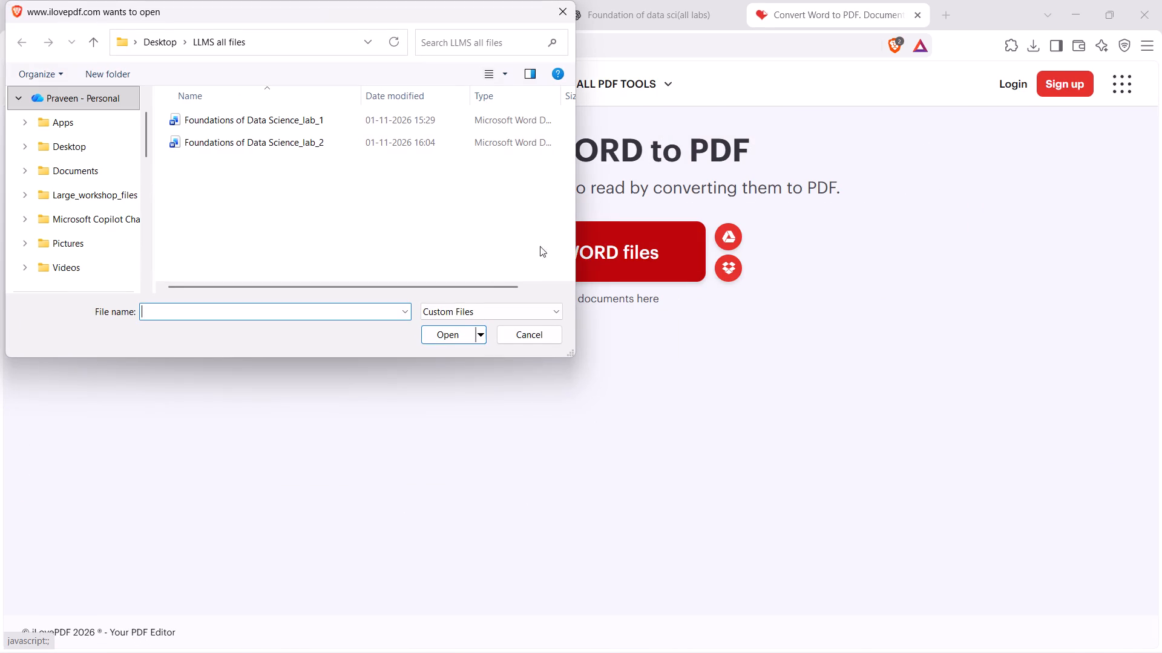
click(279, 133)
click(457, 337)
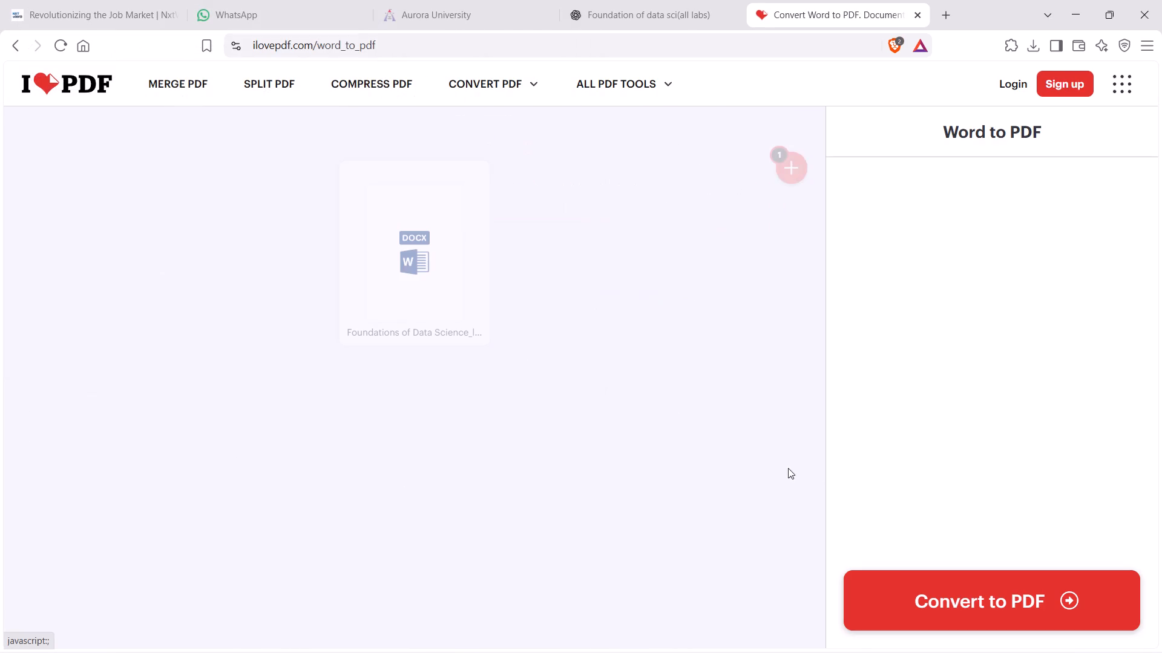
click(899, 567)
click(911, 583)
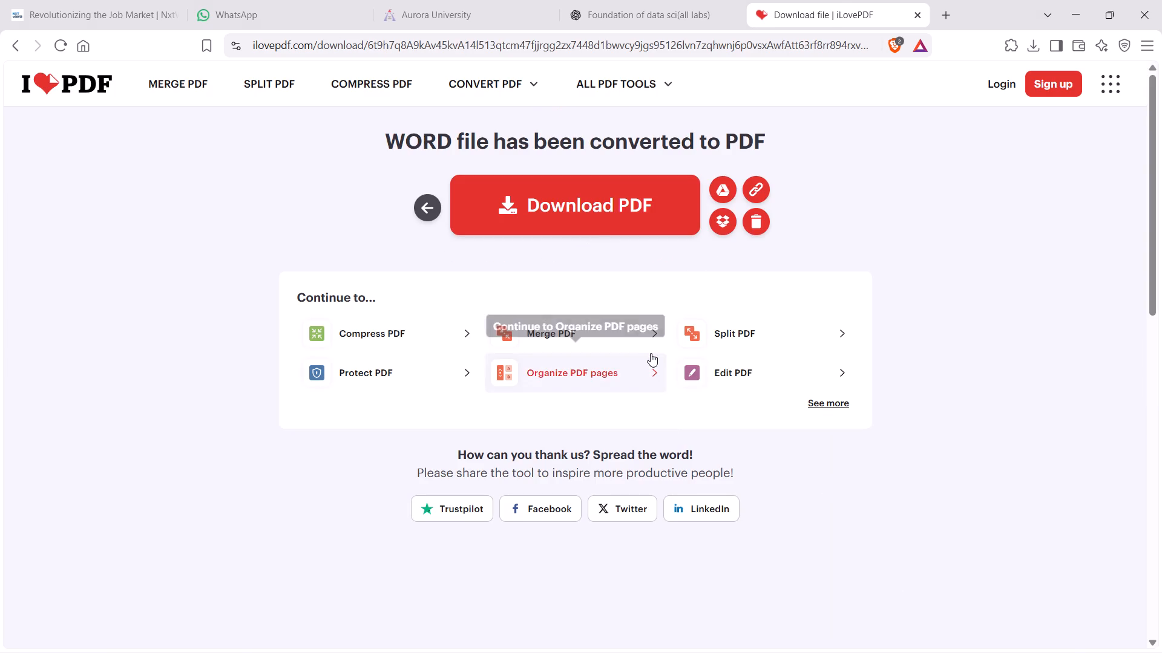
click(602, 230)
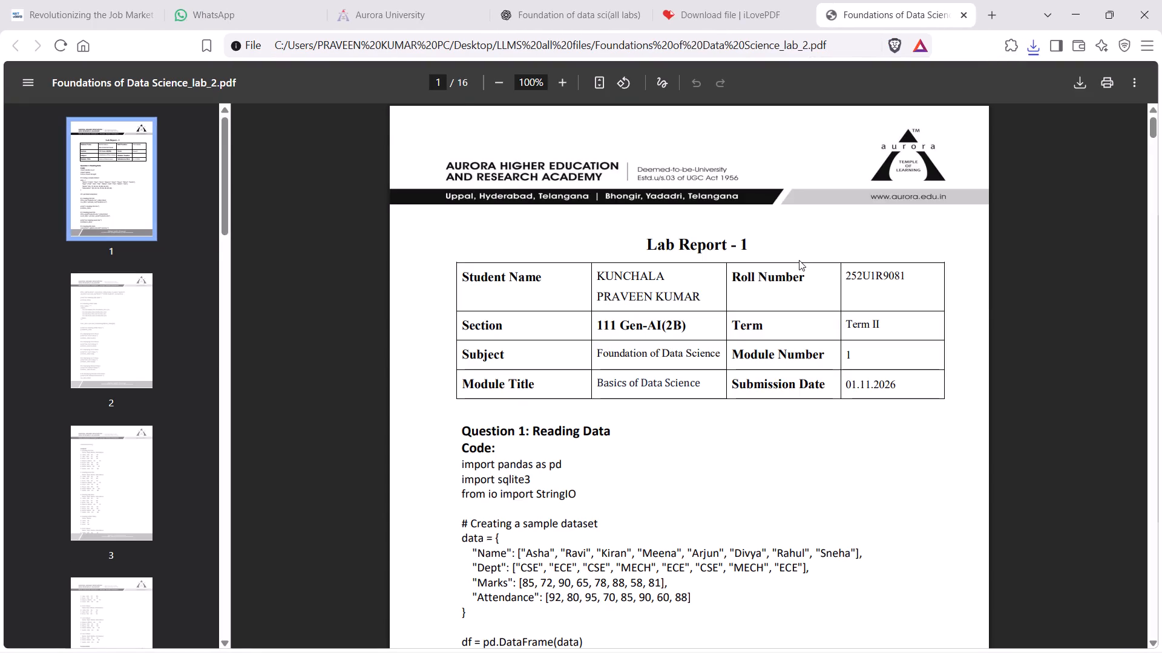
scroll(810, 252, down, 3)
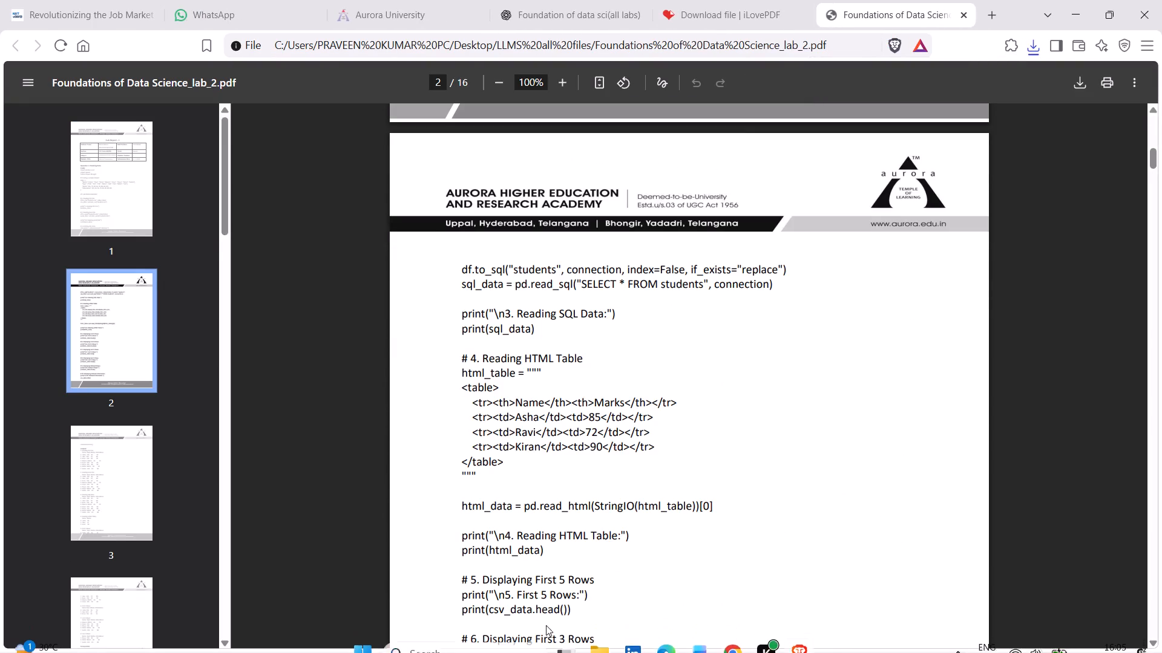
Switch to the "DS Lab Report 2" document in Word, read through its concepts to the end, and close it.
click(566, 636)
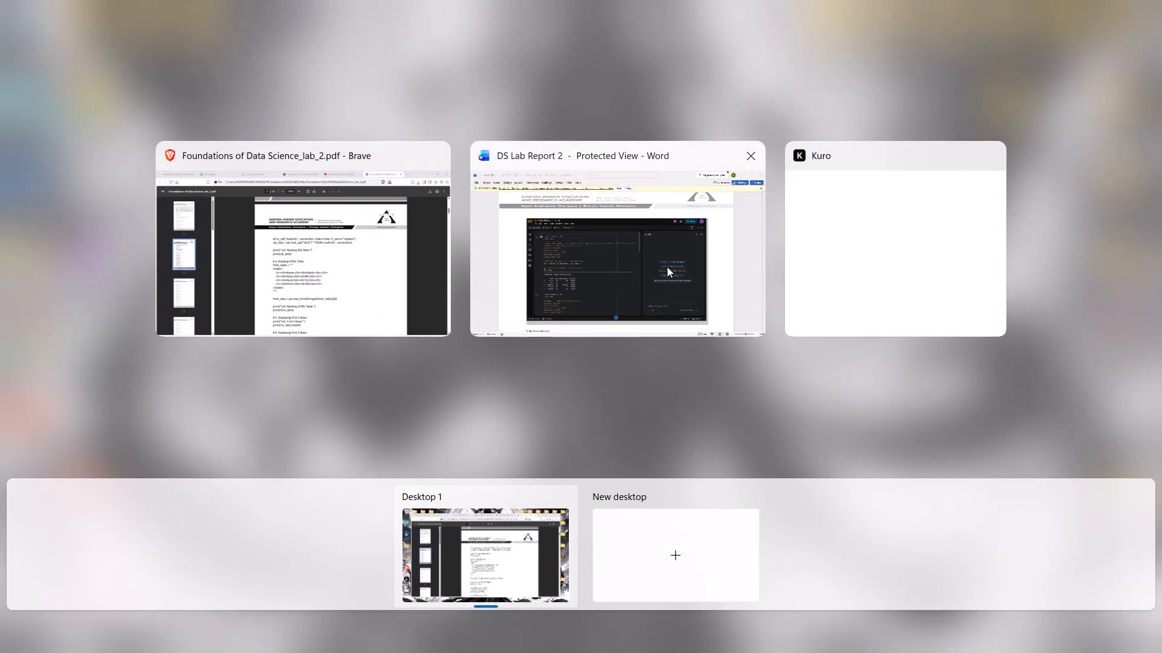
click(667, 267)
scroll(570, 311, down, 3)
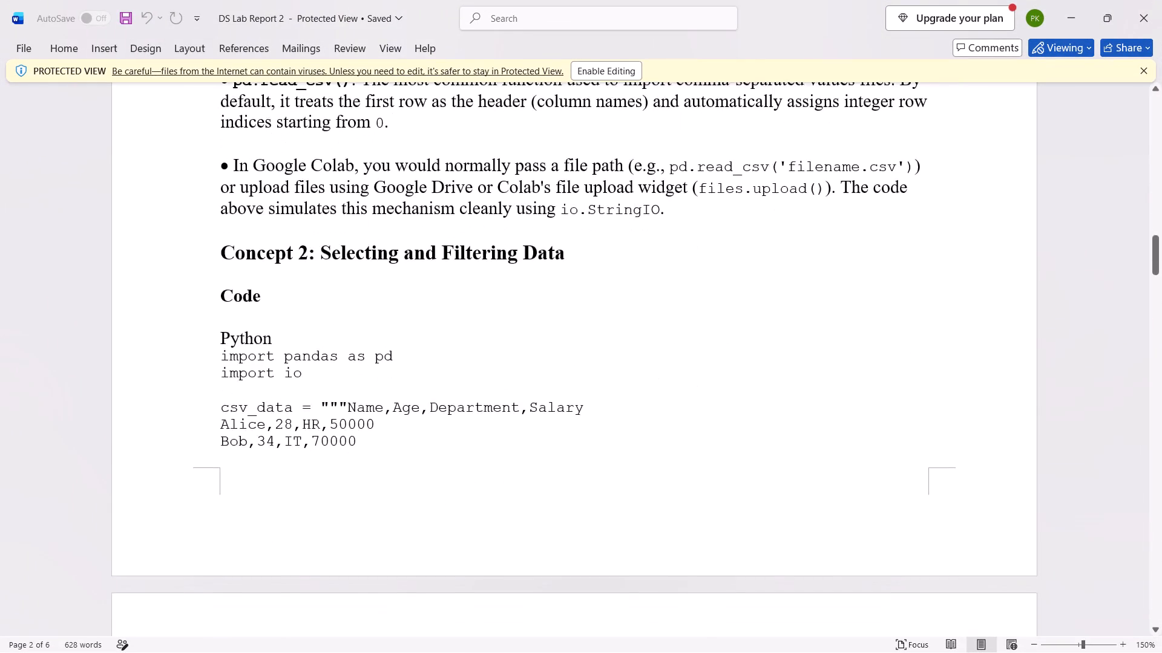
scroll(517, 121, down, 6)
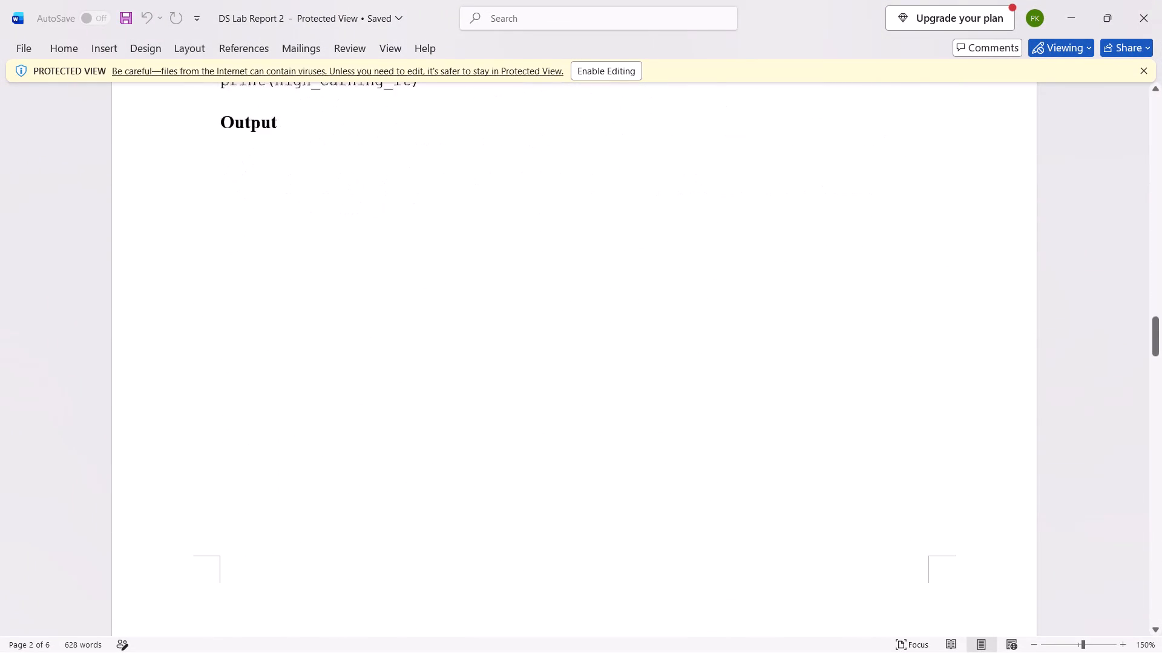
scroll(551, 138, down, 6)
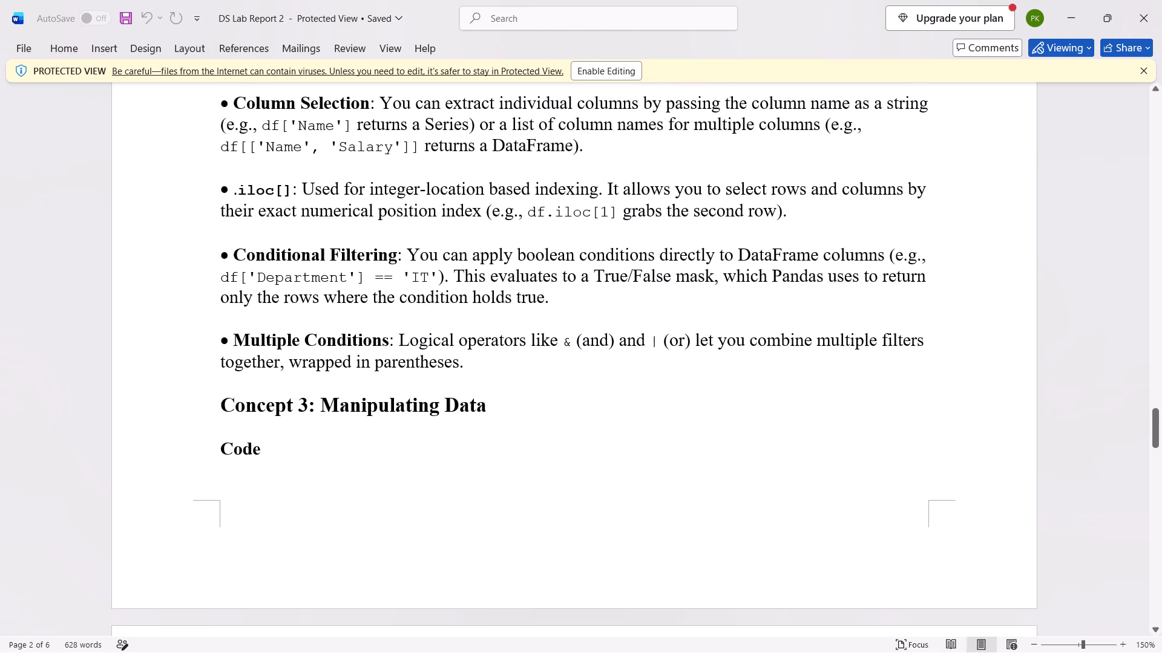
scroll(551, 138, down, 5)
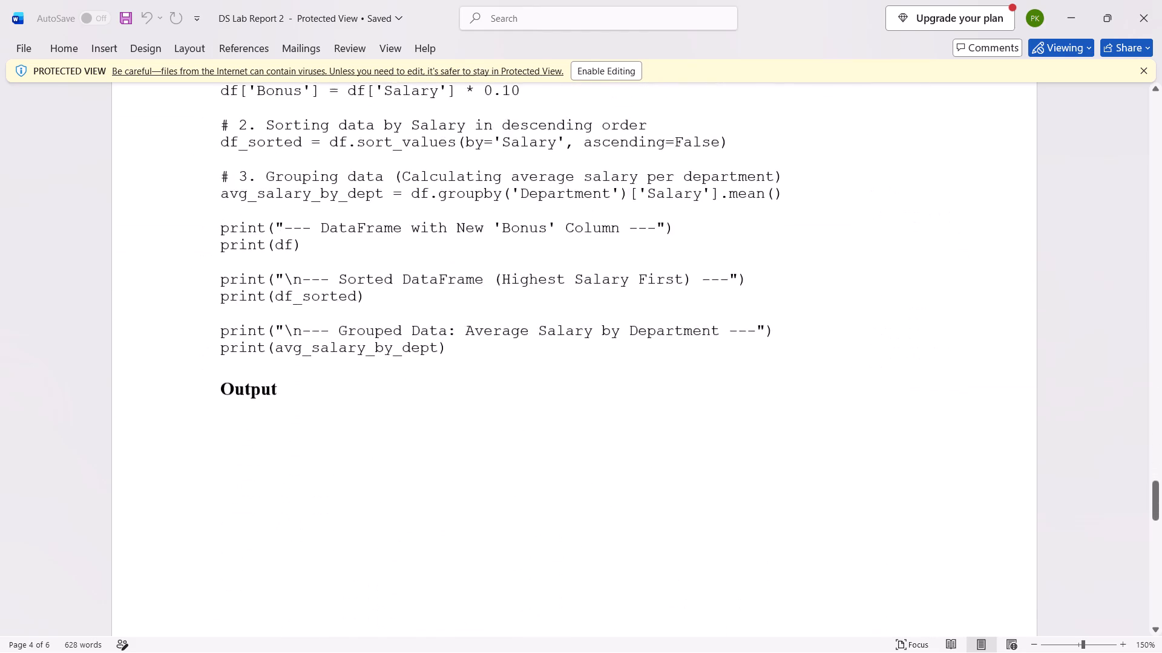
scroll(553, 147, down, 13)
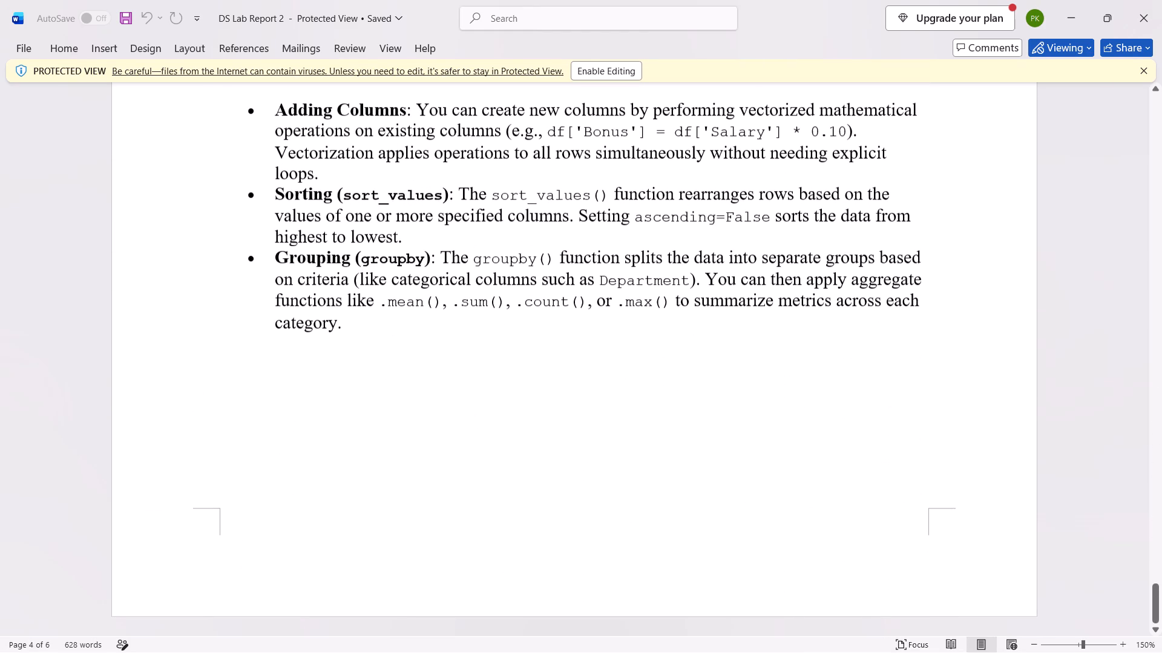
click(1149, 25)
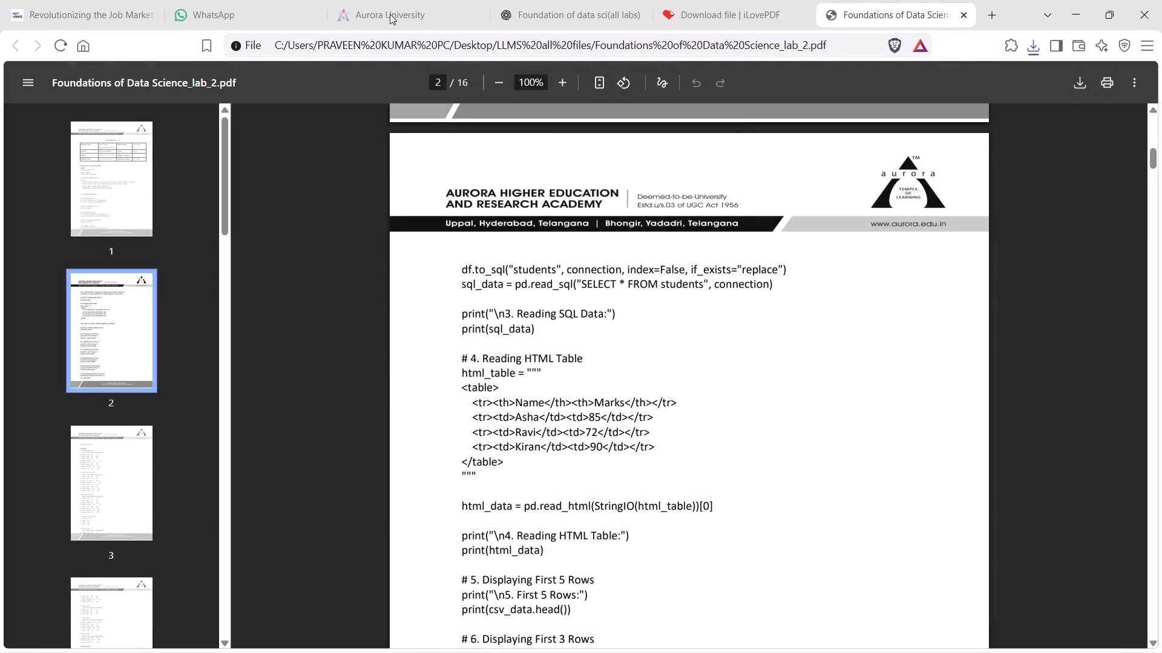
Upload the "Foundations of Data Science_lab_2" PDF as the Lab Report 2 submission on the Aurora University assessments page in Brave.
click(382, 0)
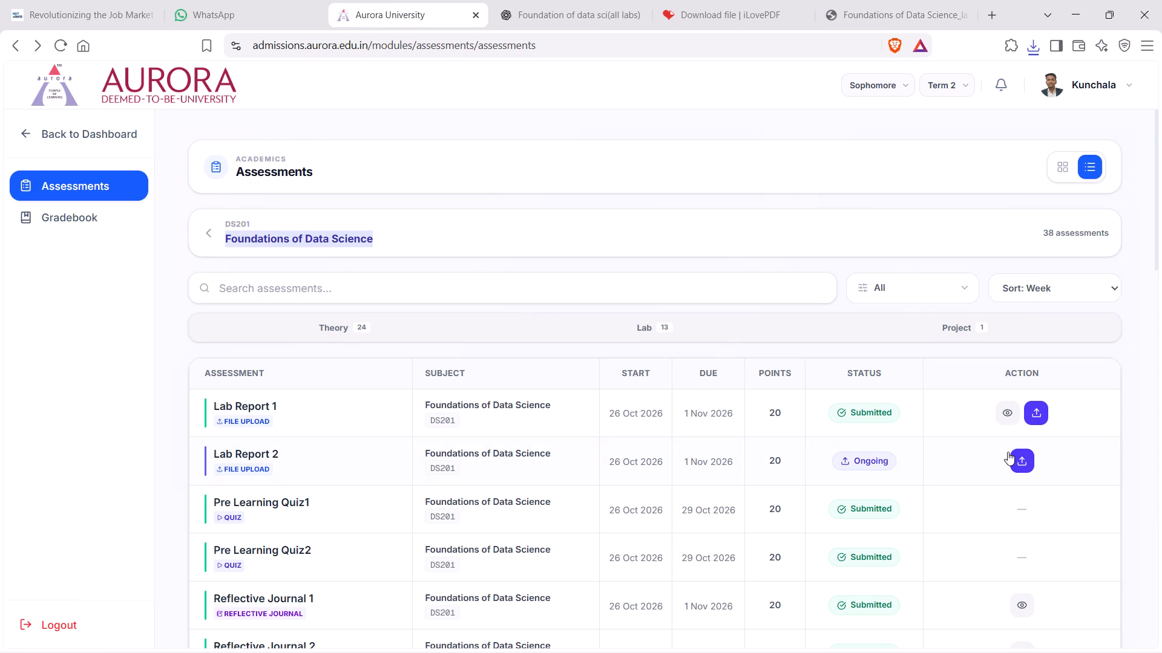
click(1023, 464)
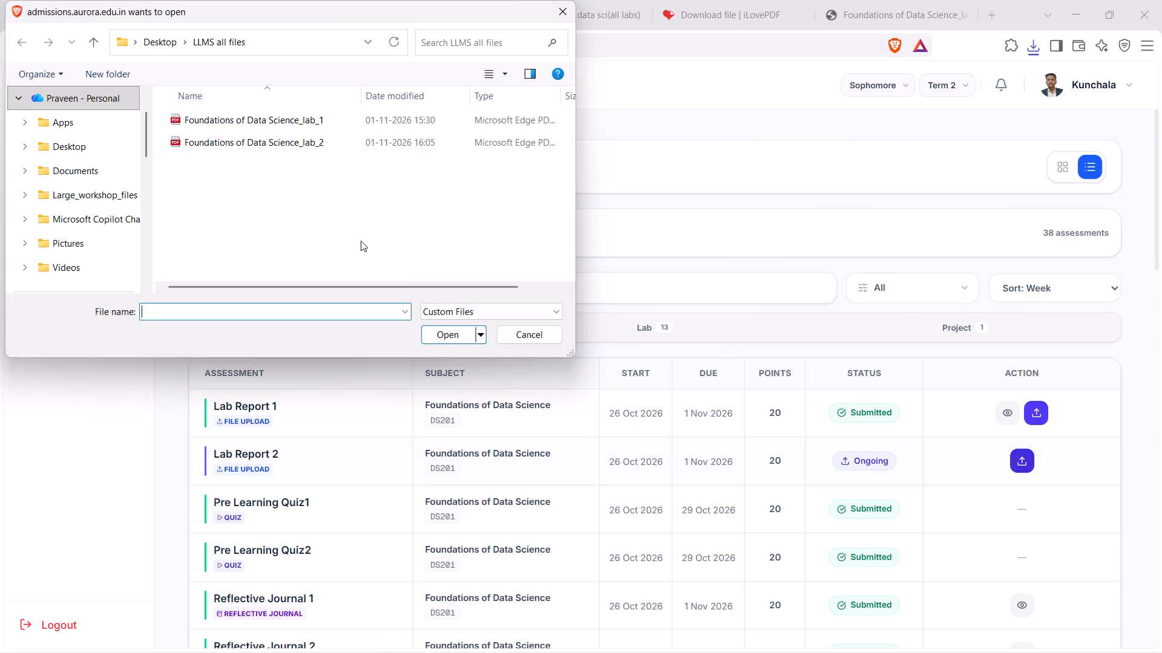
click(298, 146)
click(457, 331)
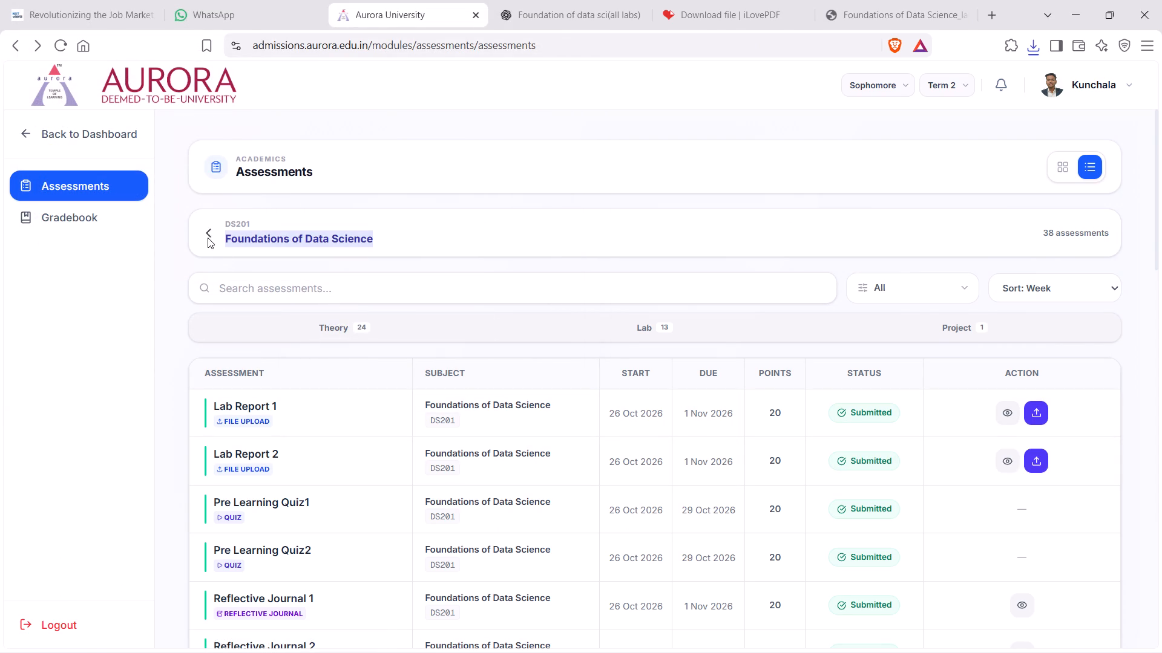
Open the submitted Lab Report 2 file for checking and close the local PDF's tab.
click(1013, 461)
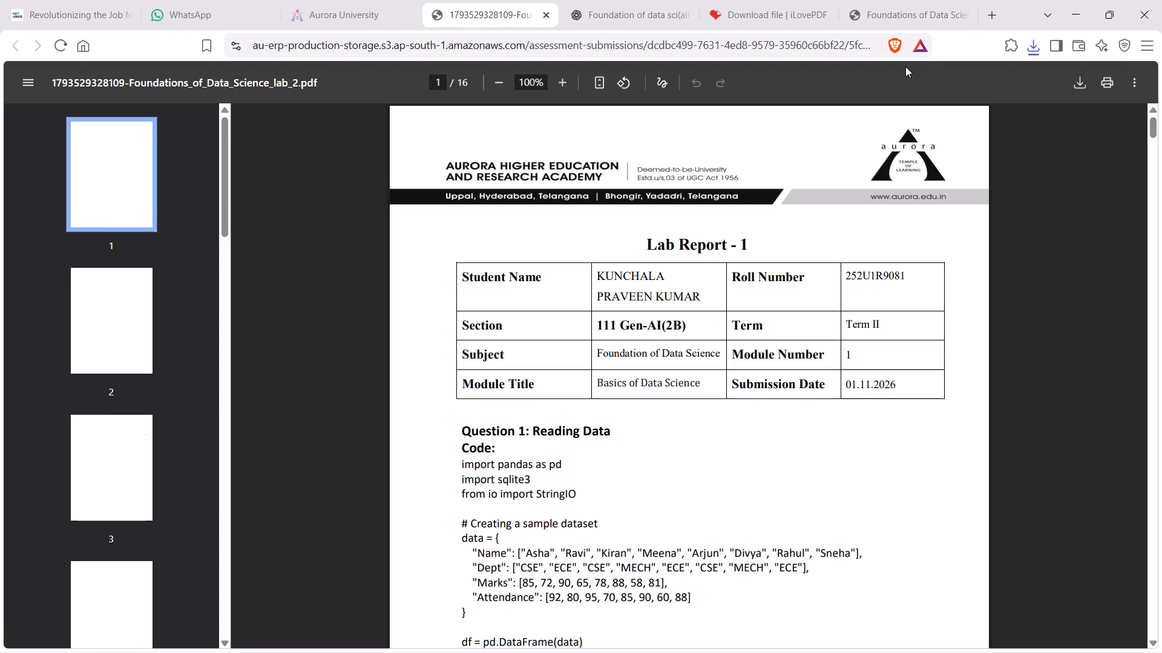
click(968, 20)
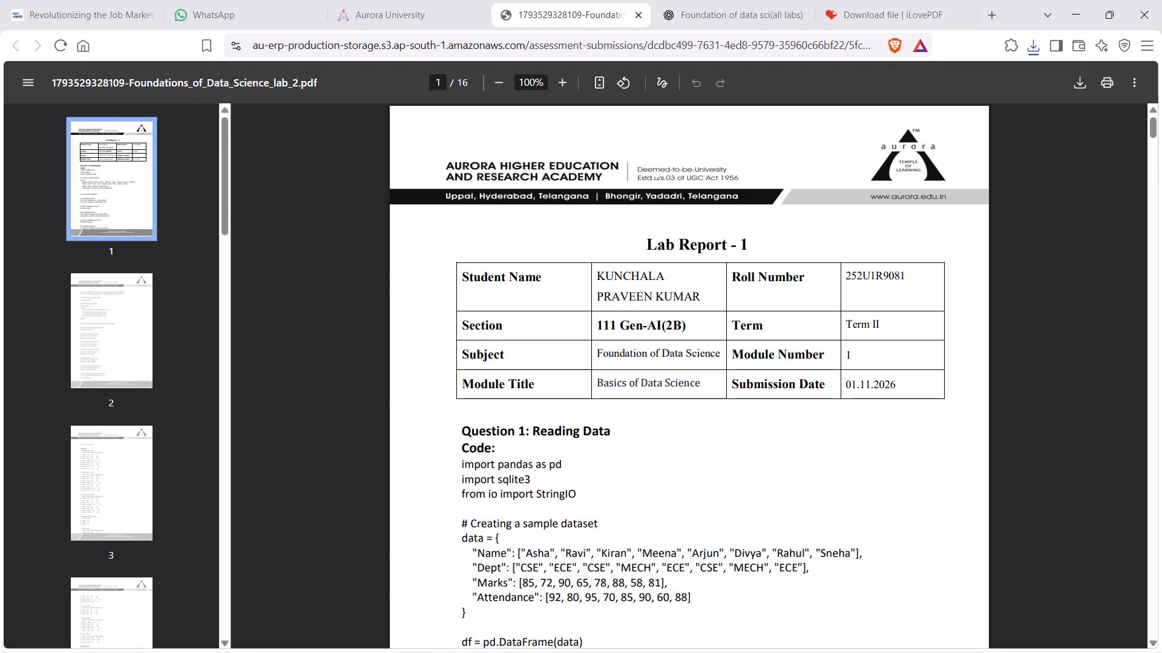
Open the submitted Lab Report 1 and Lab Report 2 files from the Aurora assessments page, compare their headers, and close them.
click(401, 0)
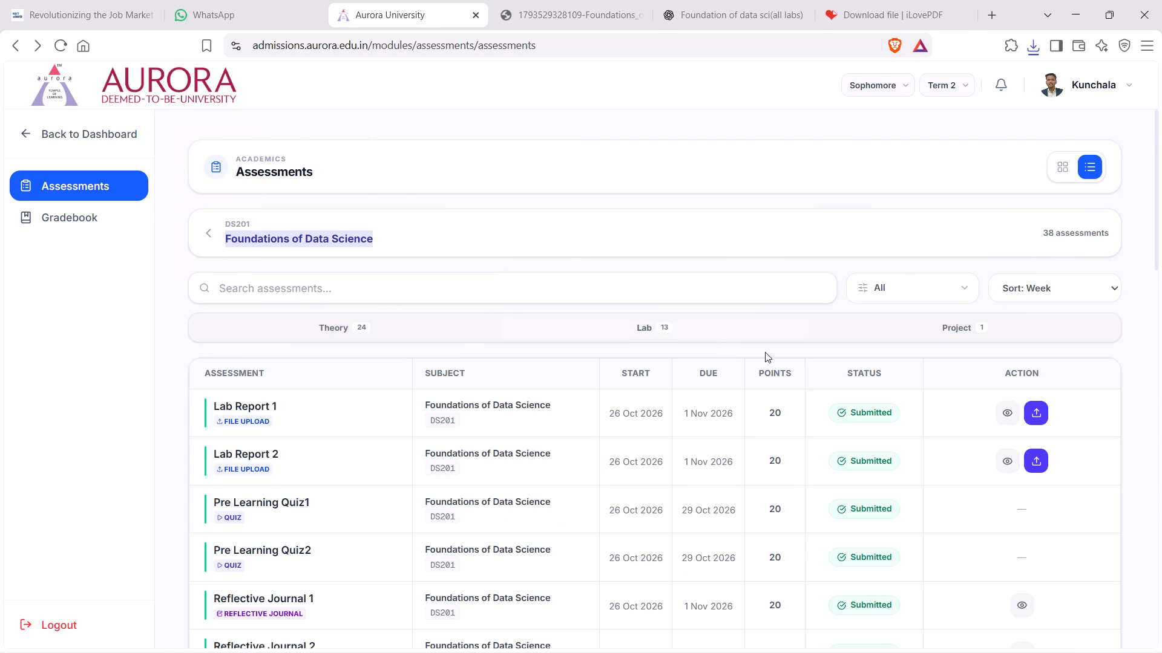
click(1008, 408)
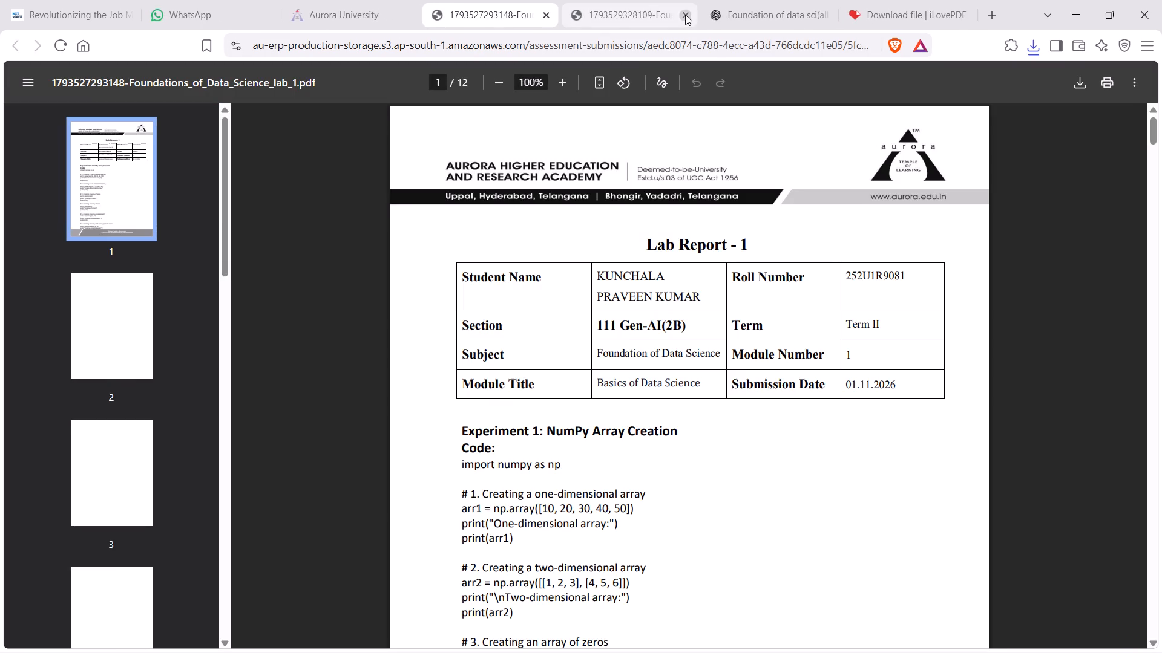
click(685, 15)
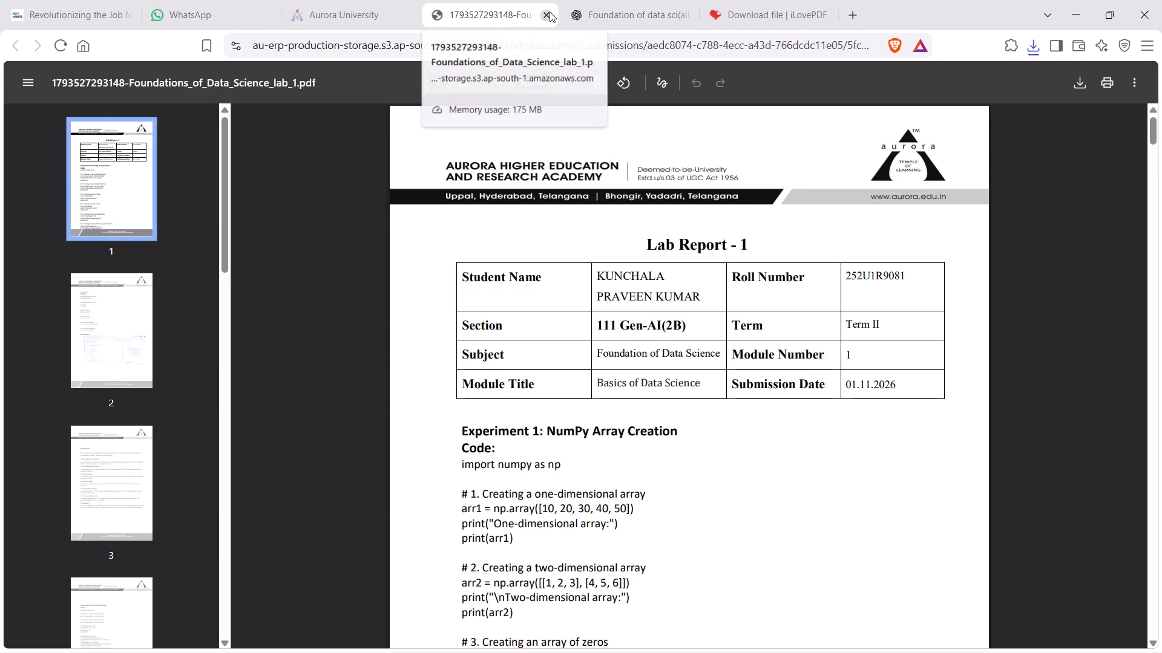
click(550, 11)
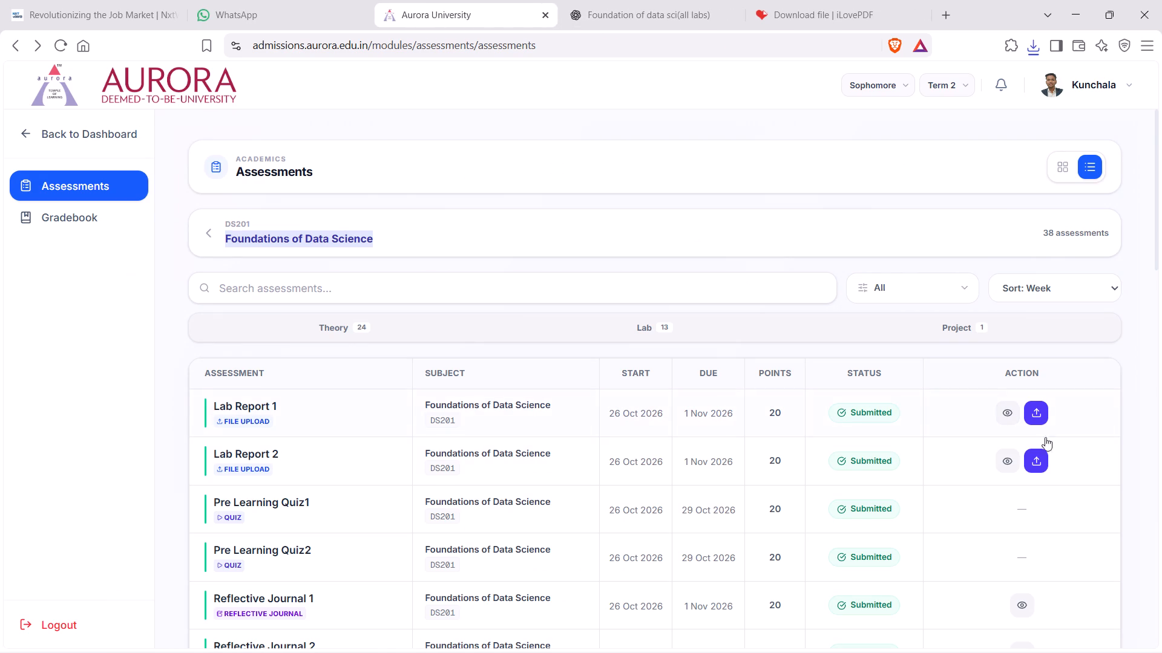
click(1010, 459)
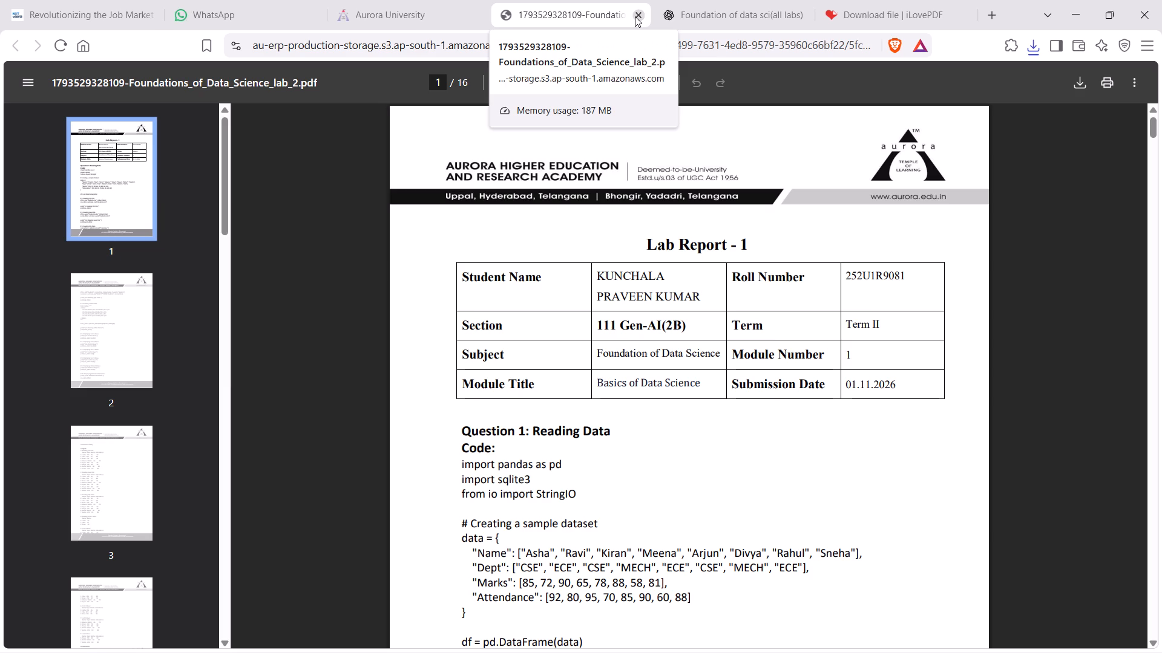
click(635, 16)
Show the downloaded "Foundations of Data Science_lab_2" PDF in the "LLMS all files" folder and delete it.
click(749, 15)
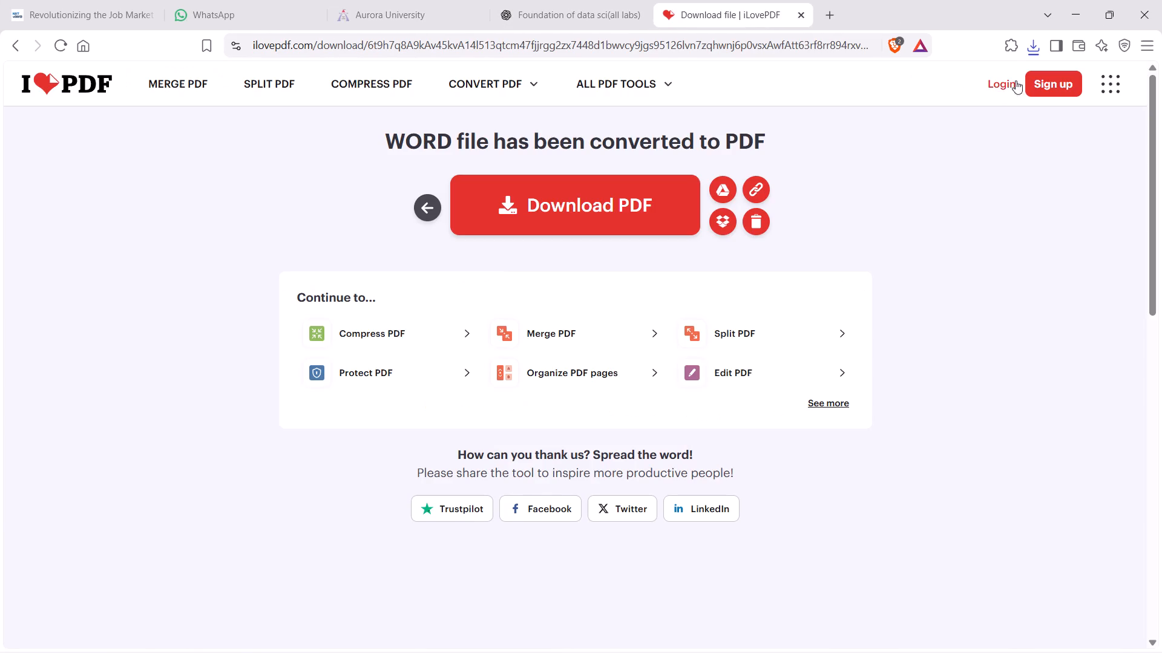
click(1028, 41)
drag(950, 119, 1074, 149)
click(938, 113)
click(945, 109)
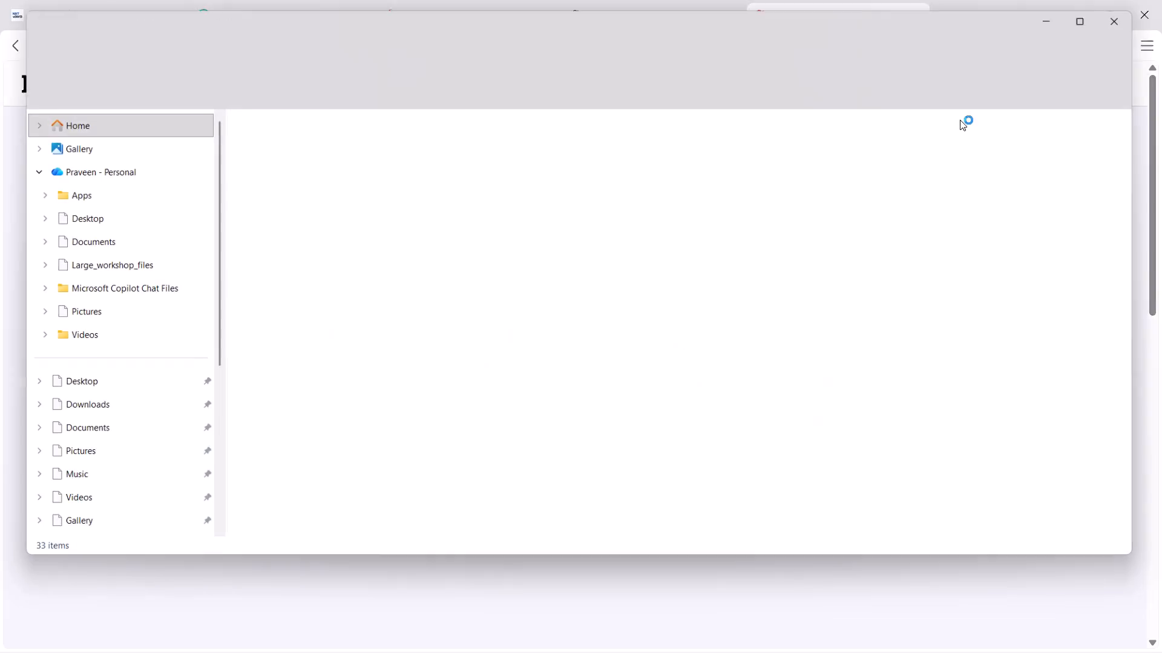
key(Delete)
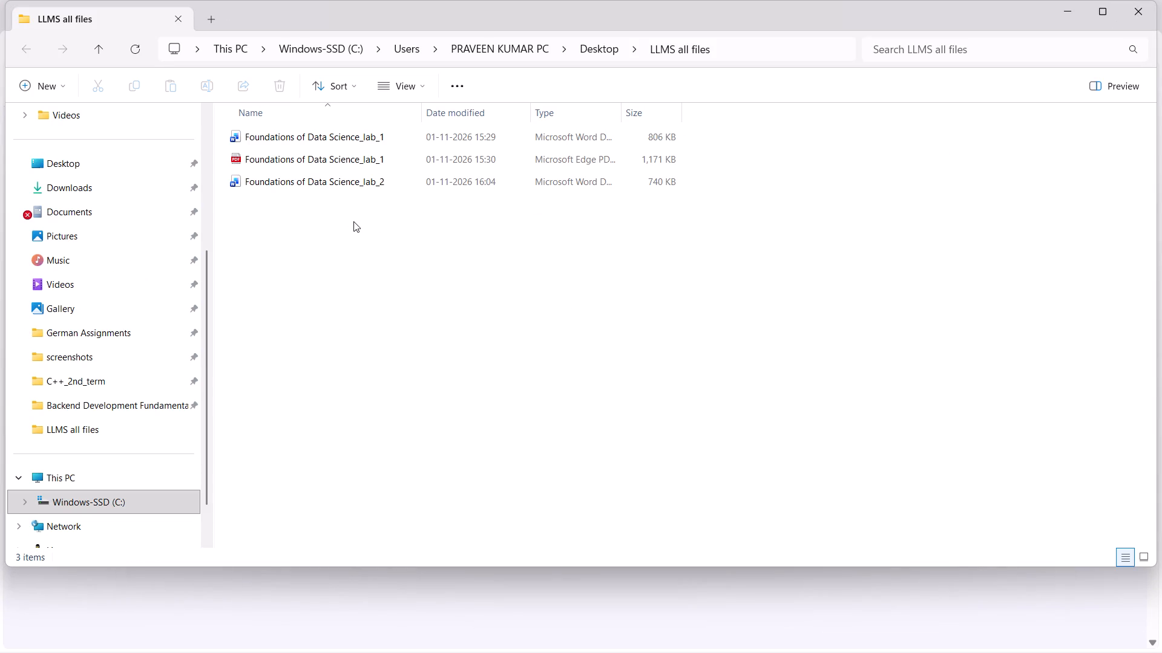
Open the "Foundations of Data Science_lab_2" Word document and change its title to "Lab Report - 2".
click(363, 181)
click(363, 182)
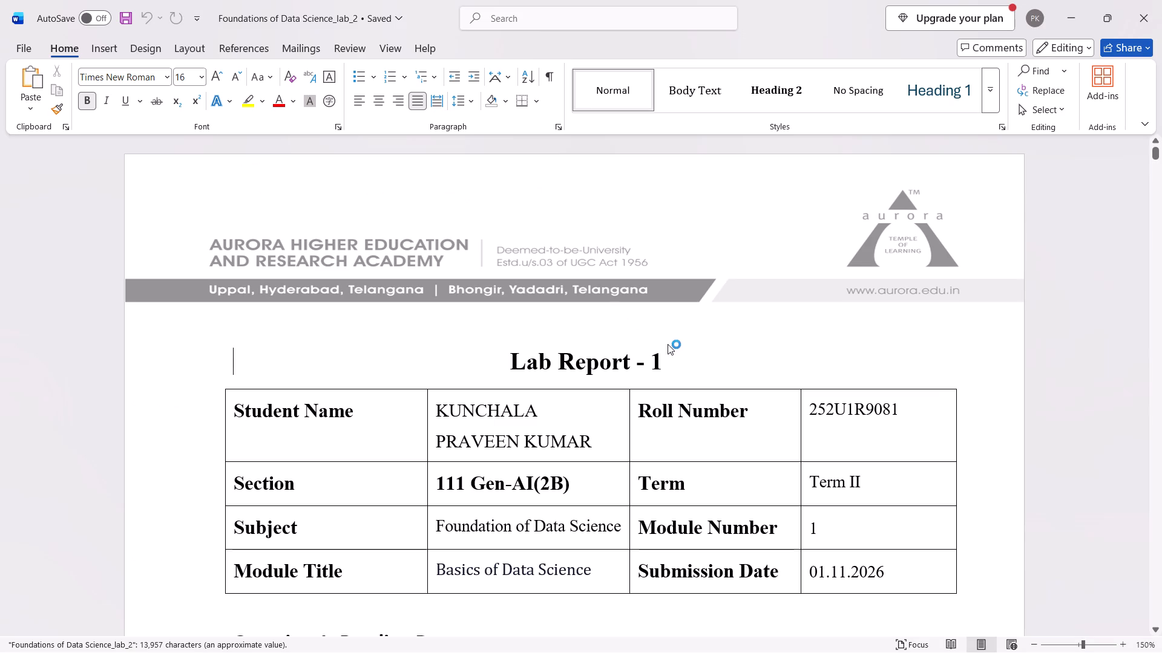
click(666, 361)
key(BackSpace)
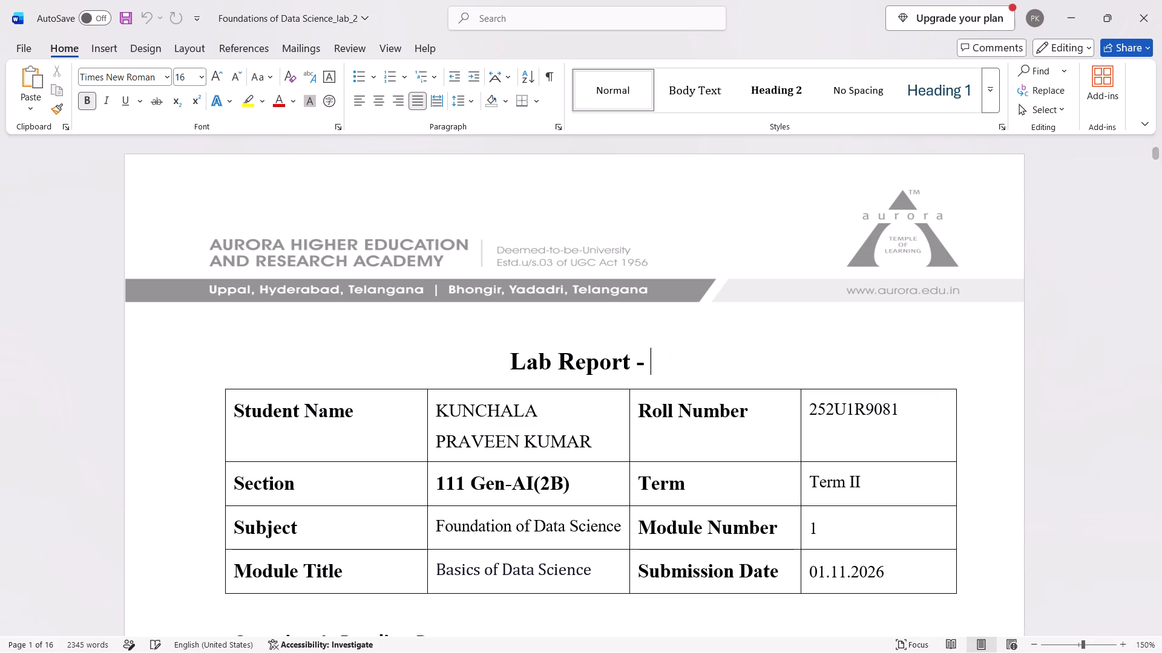
key(2)
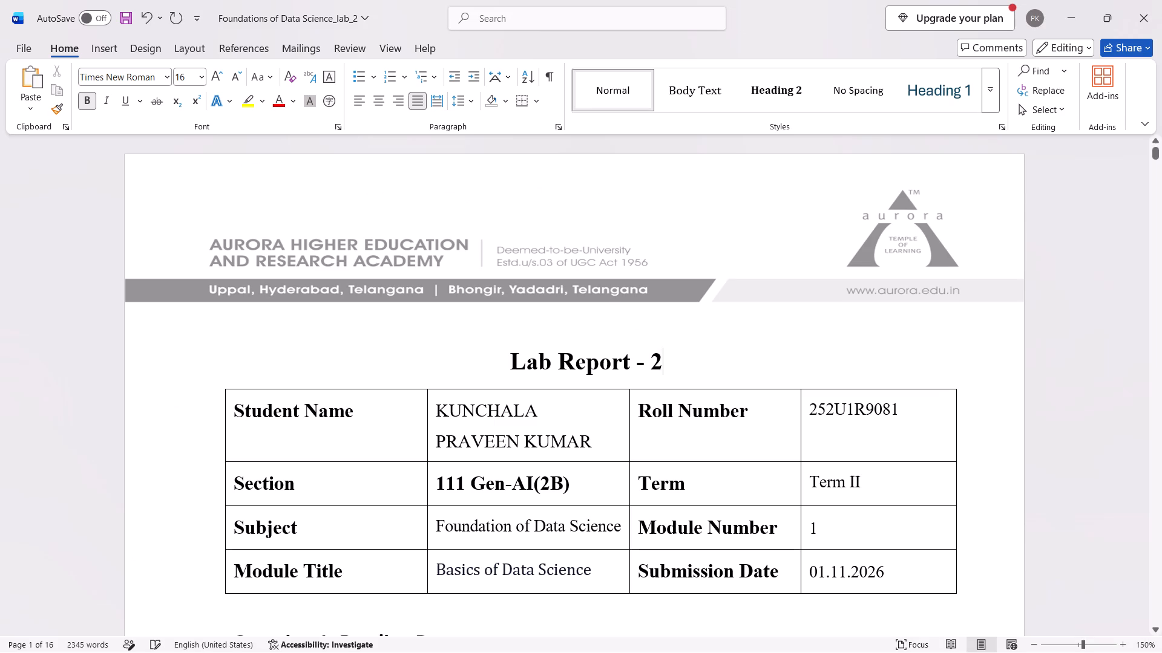
Set the Module Number in the report's header table to 2, then save and close the document.
click(818, 530)
key(BackSpace)
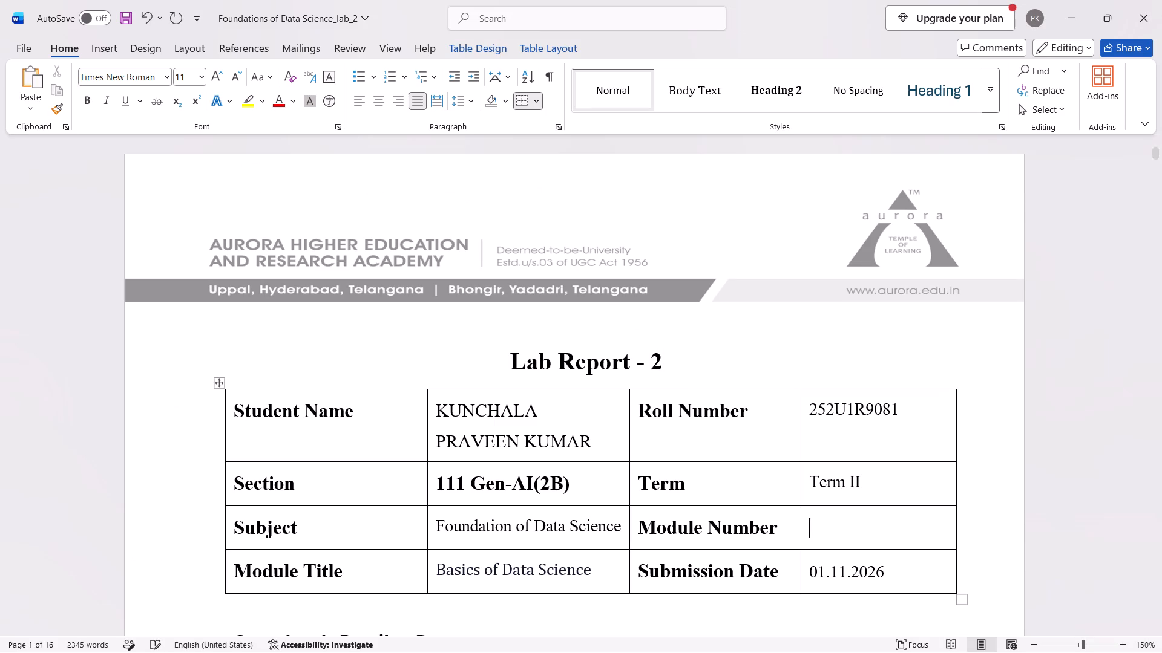
key(2)
scroll(856, 528, down, 1)
scroll(670, 484, down, 1)
scroll(492, 447, up, 1)
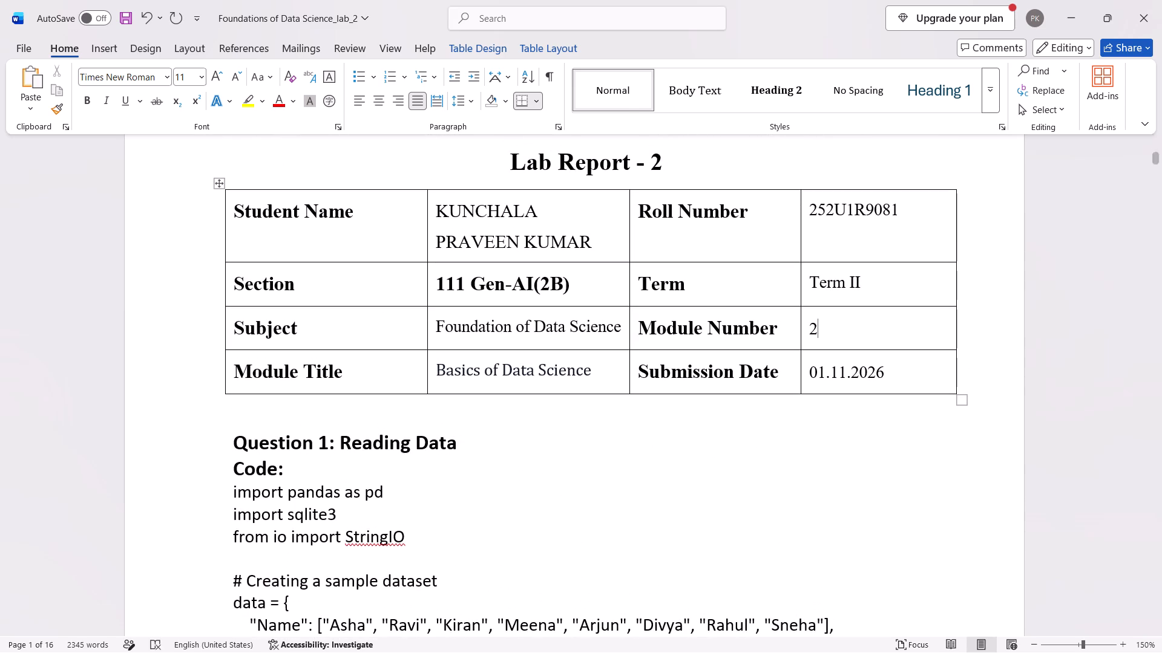
click(131, 13)
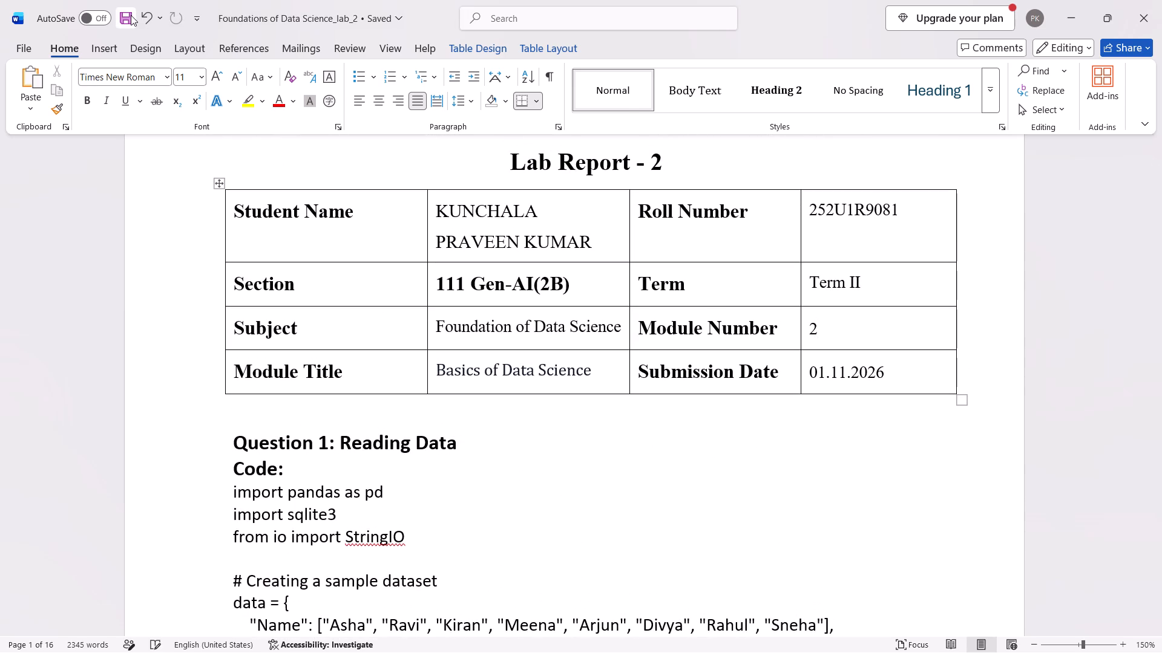
click(119, 17)
click(529, 49)
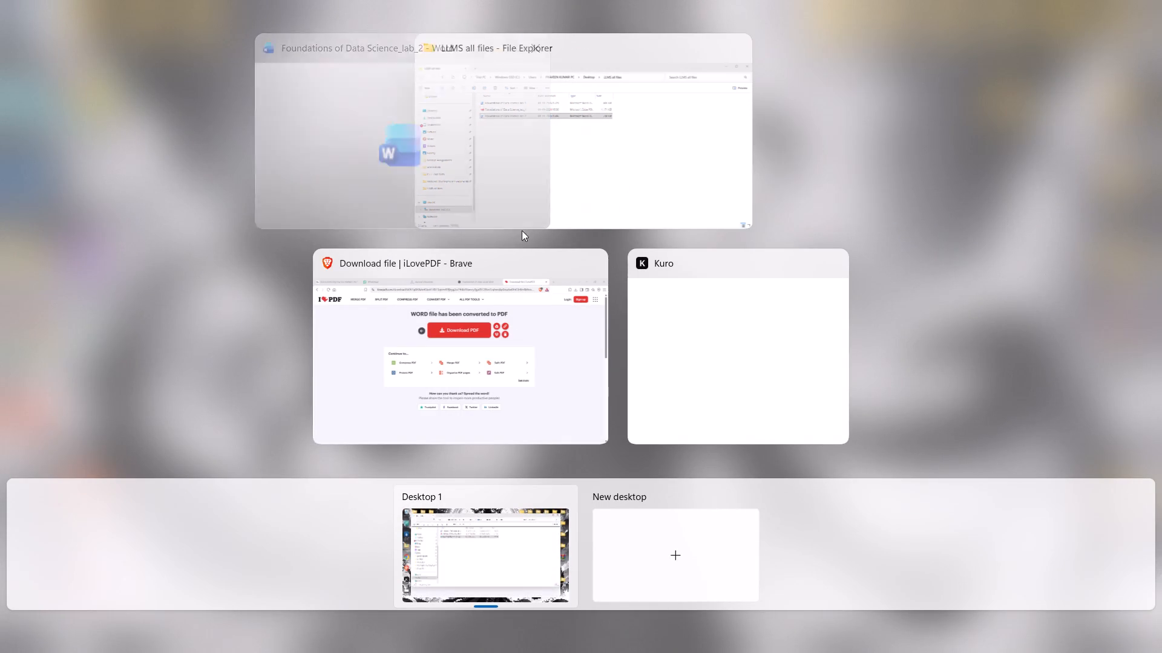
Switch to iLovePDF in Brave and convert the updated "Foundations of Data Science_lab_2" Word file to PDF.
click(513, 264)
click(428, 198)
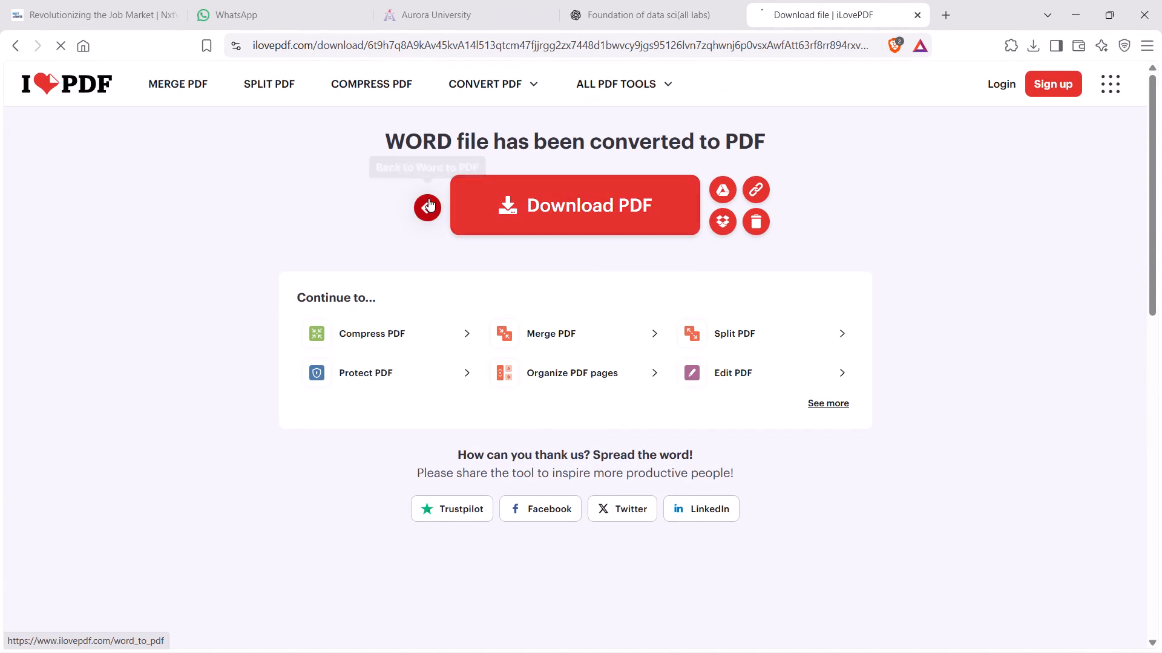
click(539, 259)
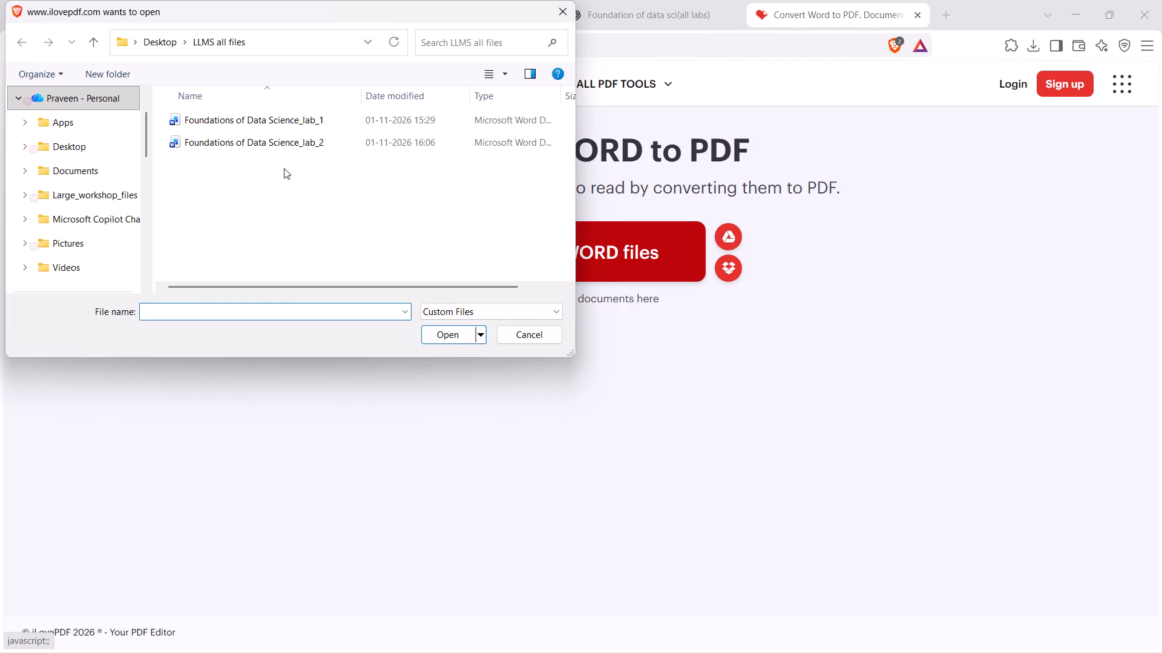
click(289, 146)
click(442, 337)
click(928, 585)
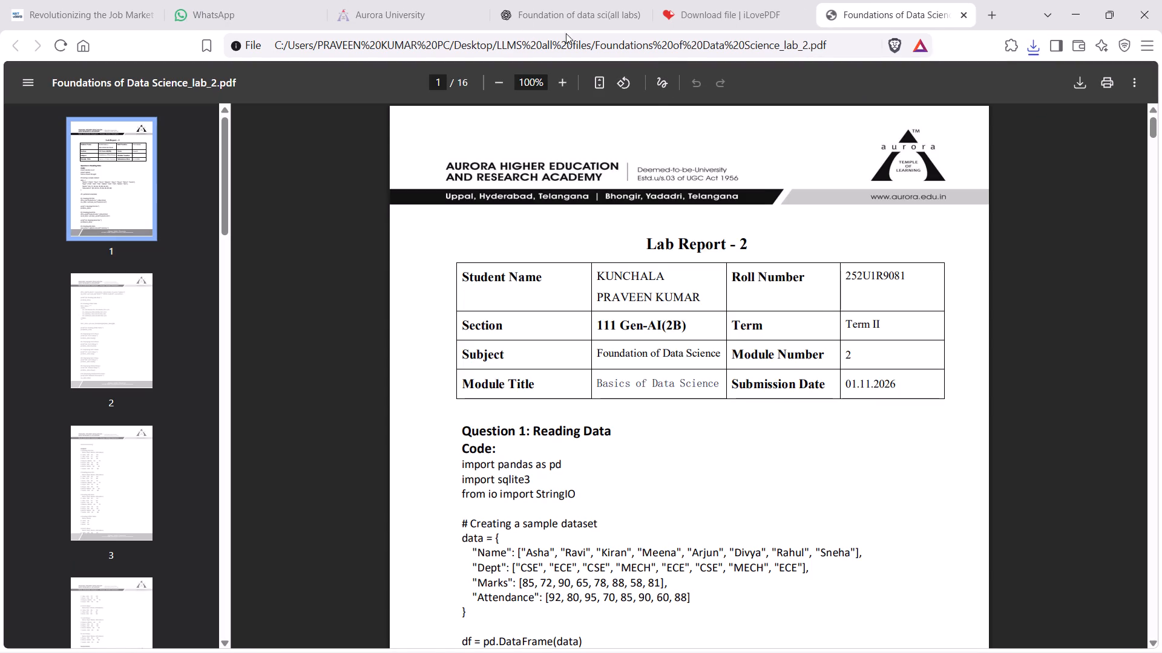
click(375, 10)
click(557, 20)
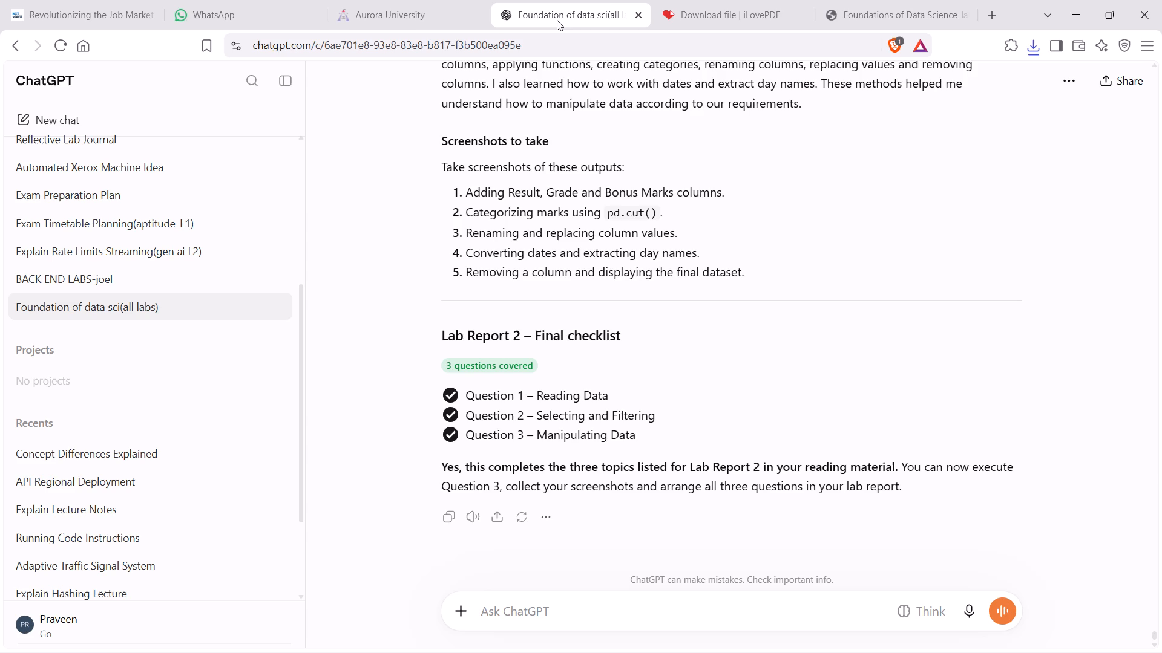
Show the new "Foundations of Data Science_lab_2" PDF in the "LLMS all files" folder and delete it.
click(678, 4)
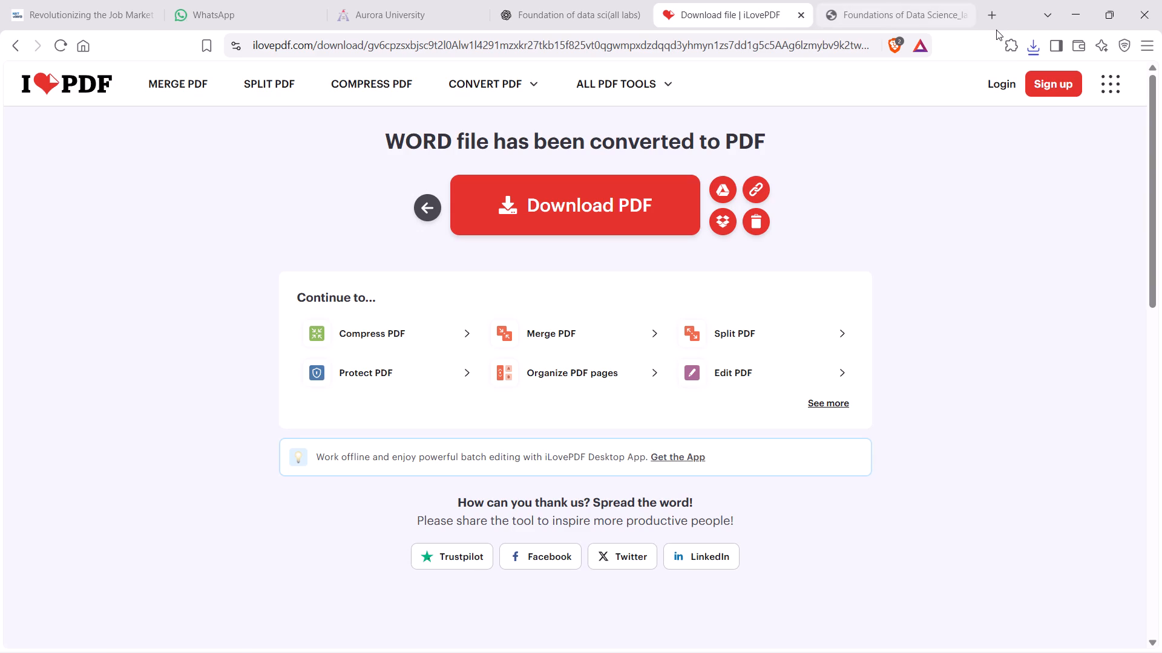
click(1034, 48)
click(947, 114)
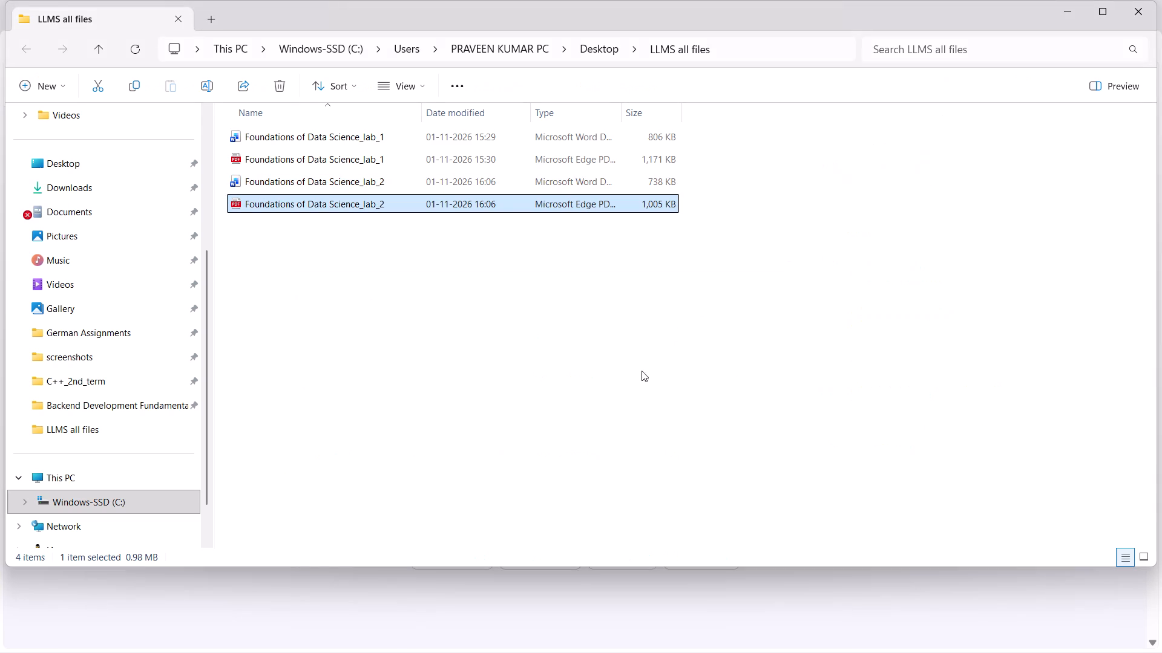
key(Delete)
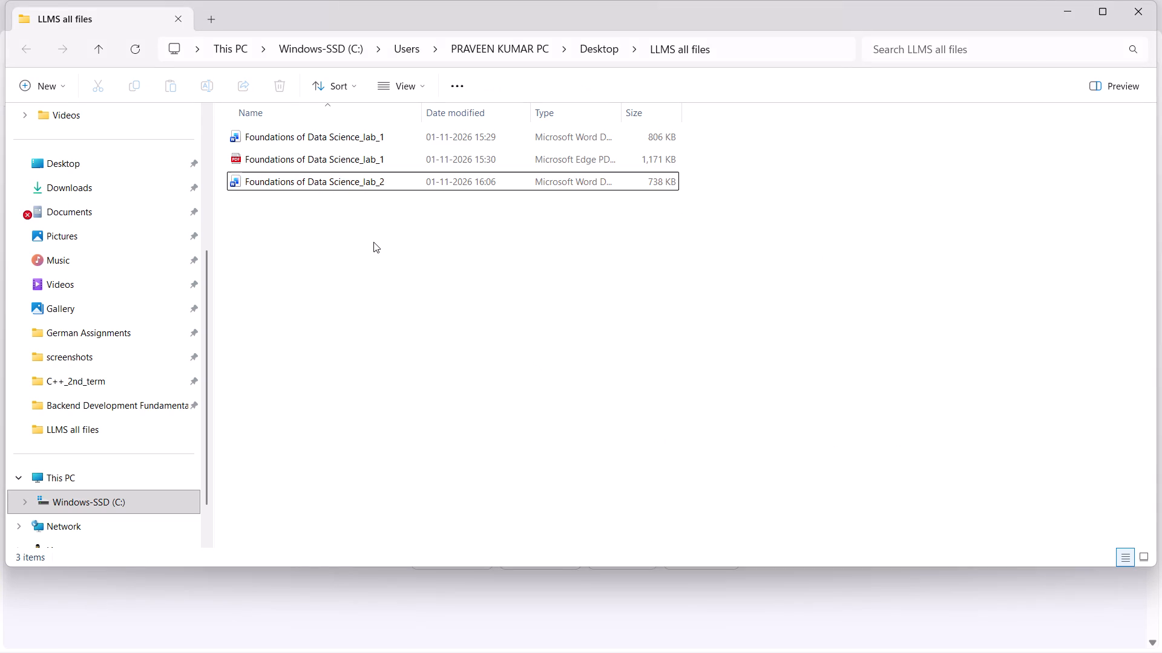
Reopen the "Foundations of Data Science_lab_2" document in Word and close the "LLMS all files" folder window.
double_click(340, 186)
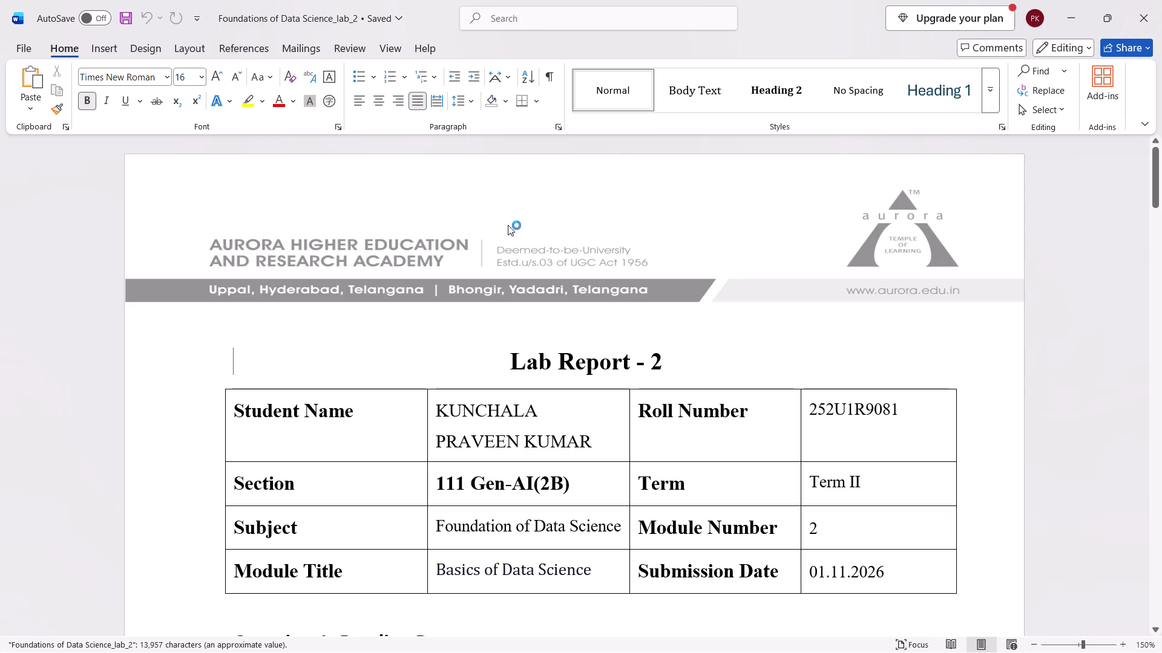
scroll(566, 264, down, 1)
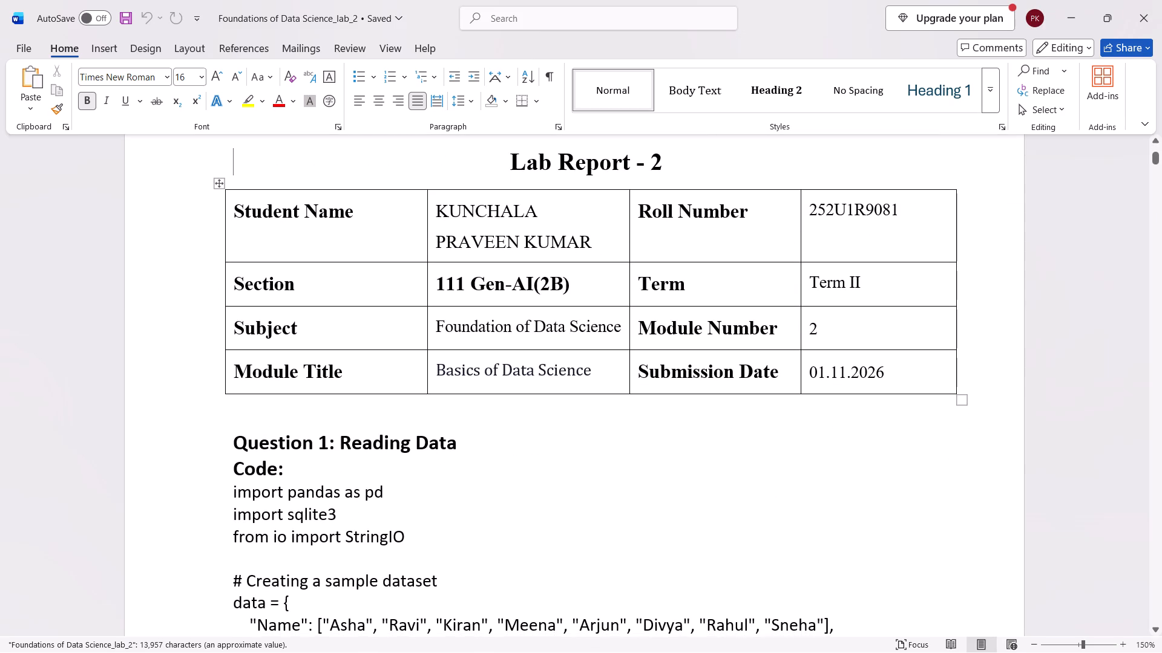
key(alt+Tab)
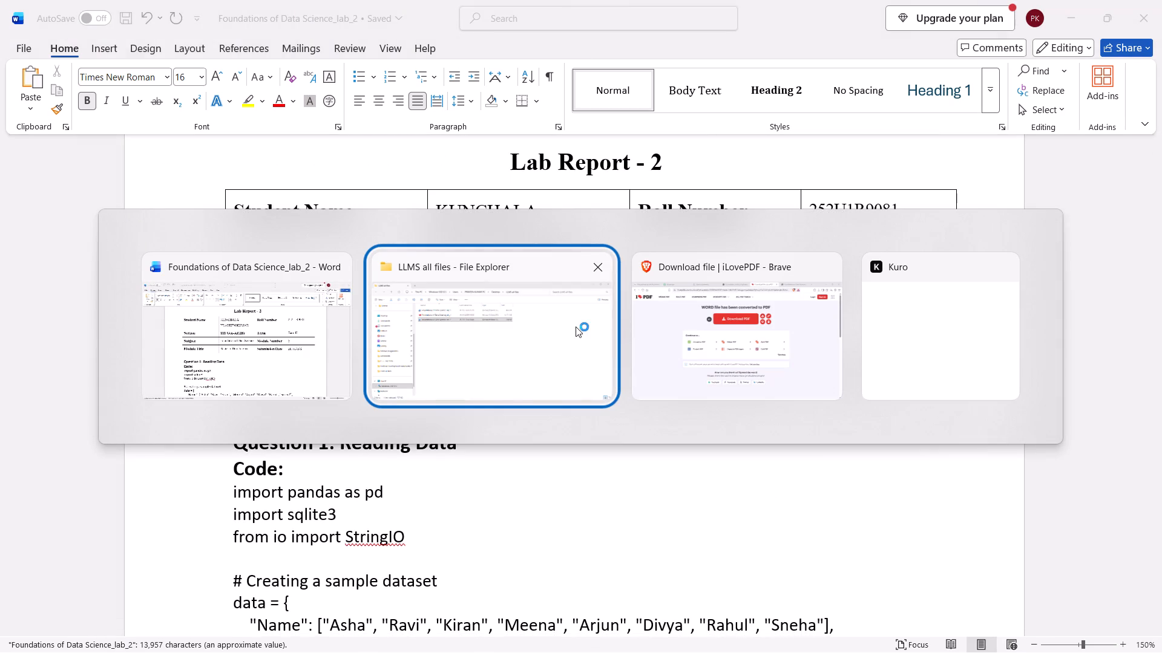
alt+click(600, 275)
Switch to the course page in Brave and look up the title of Module 2 in its module list.
key(alt+Tab)
key(alt+Tab)
key(alt+Tab)
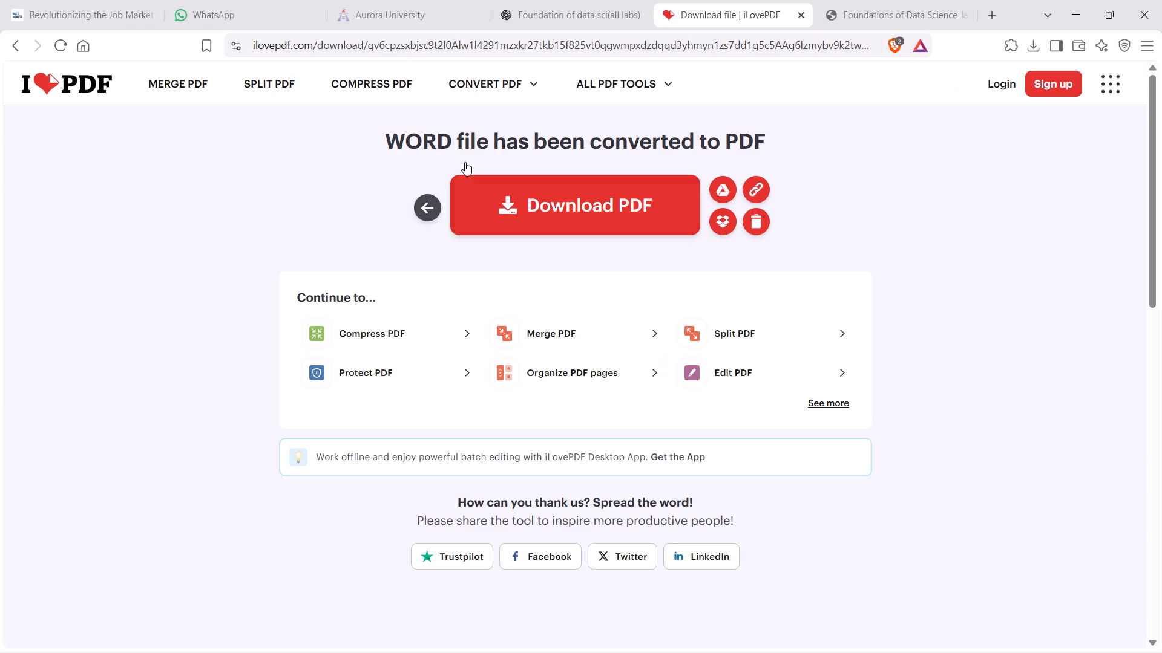
drag(110, 0, 118, 4)
scroll(138, 395, up, 3)
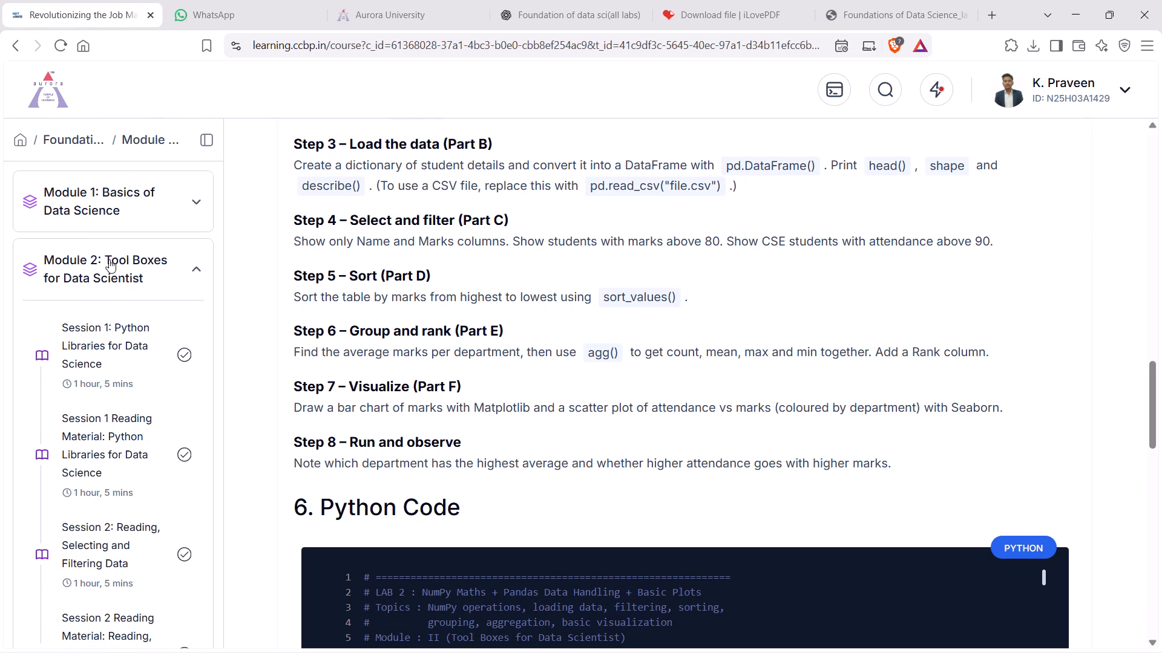
Copy the Module 2 title from the course page, paste it over the Module Title value in the Word header table, and add its missing "T".
drag(109, 259, 149, 286)
key(ctrl+c)
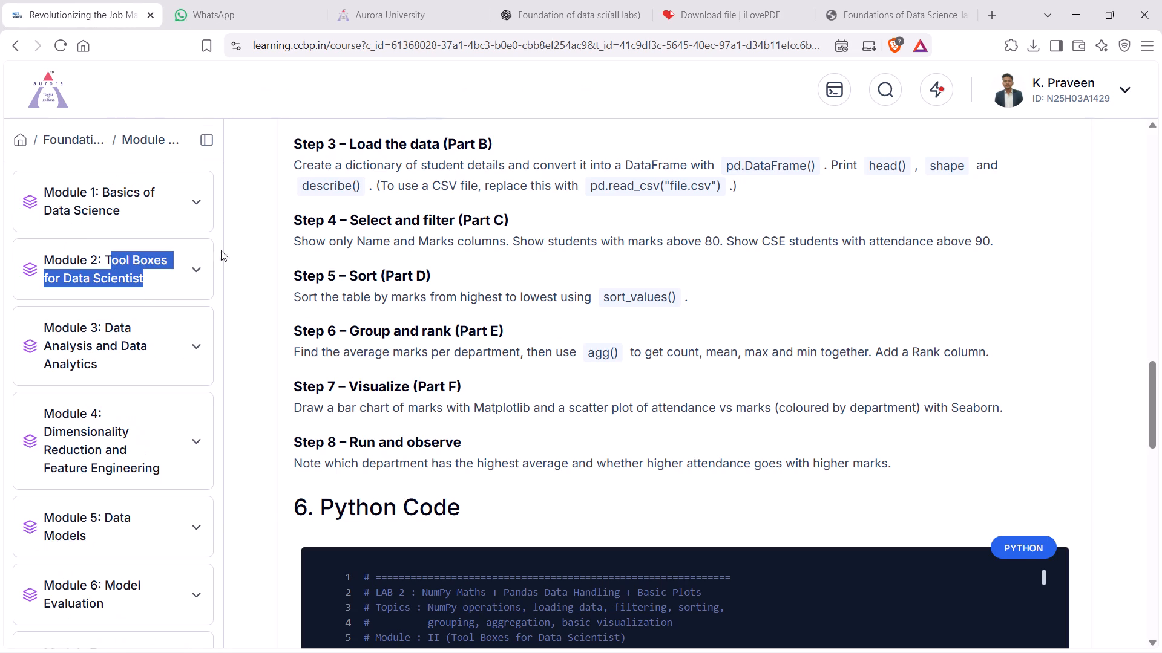
key(alt+Tab)
drag(437, 370, 448, 373)
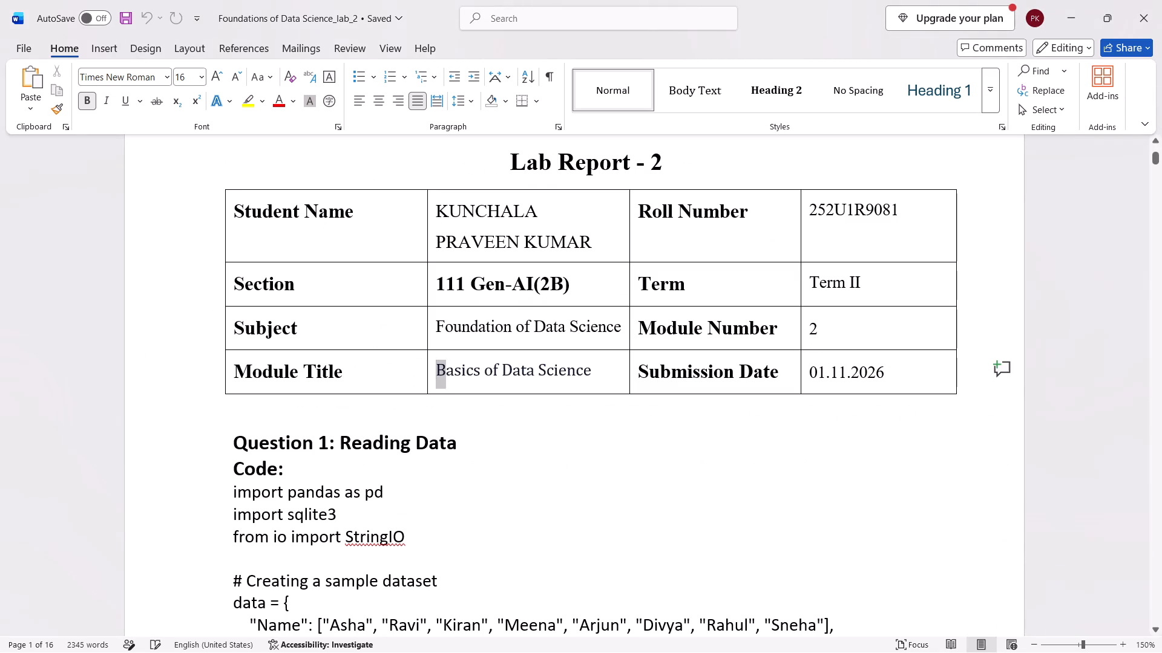
drag(448, 373, 581, 372)
key(ctrl+v)
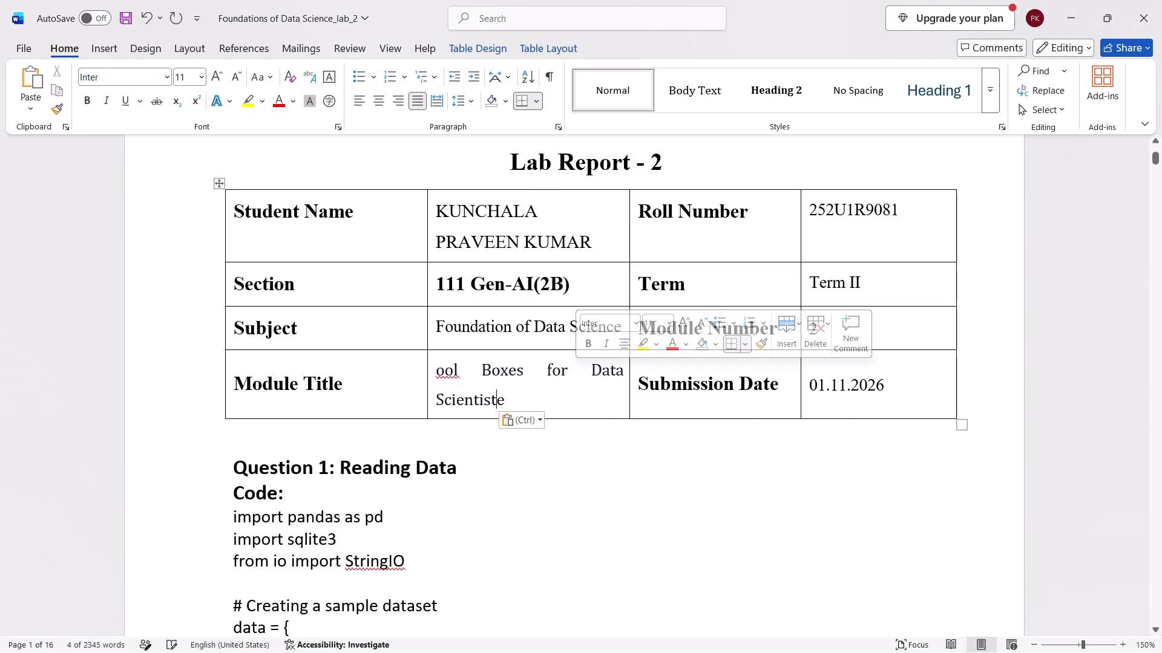
scroll(491, 395, up, 1)
scroll(496, 395, down, 1)
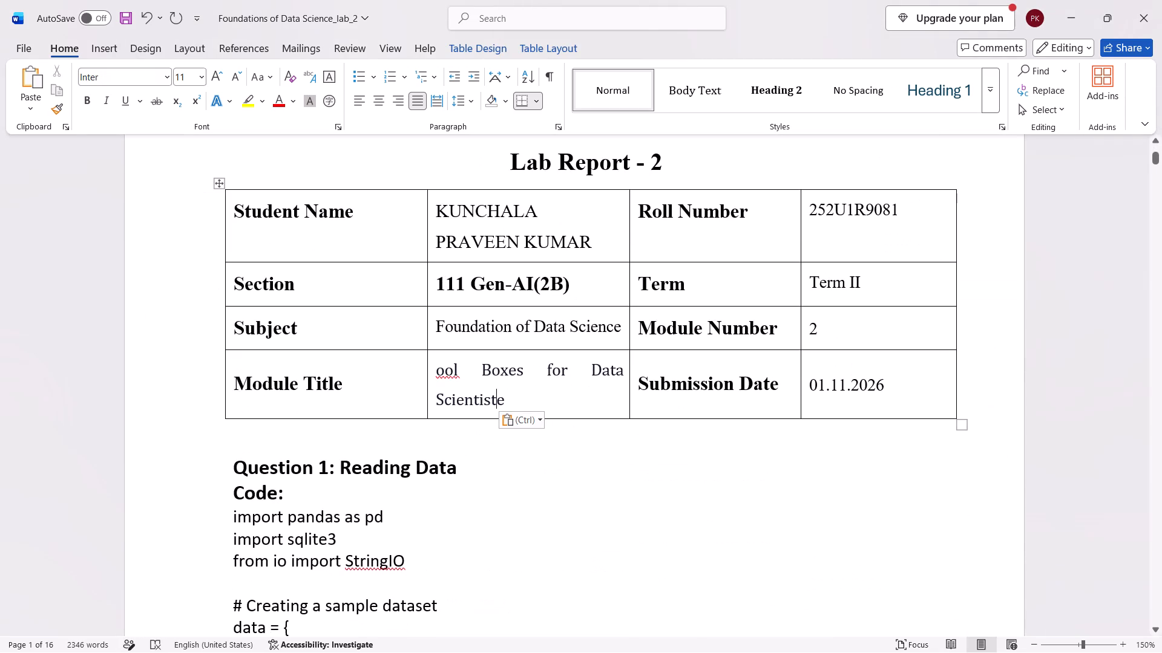
drag(507, 401, 436, 374)
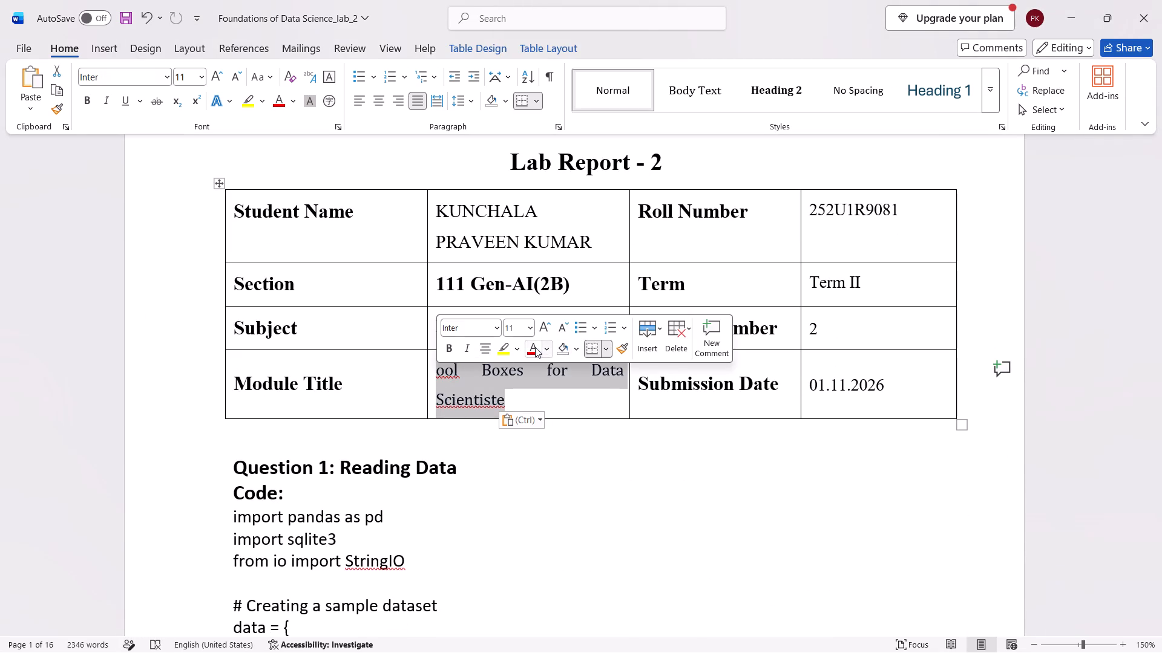
click(444, 378)
click(436, 368)
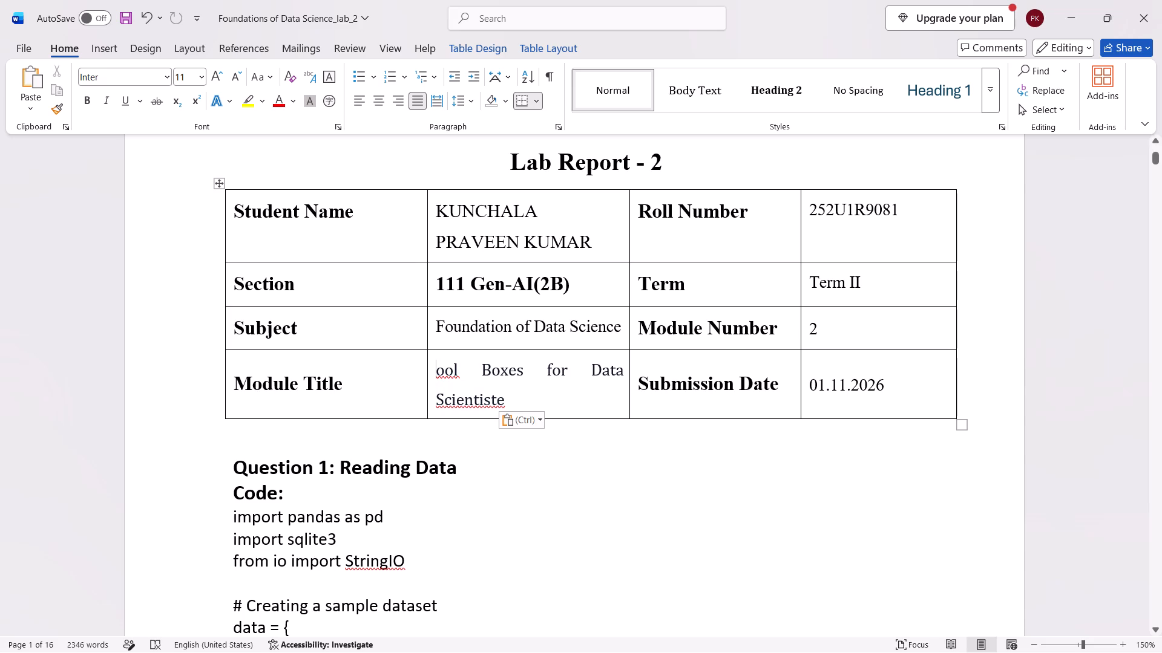
click(485, 372)
key(BackSpace)
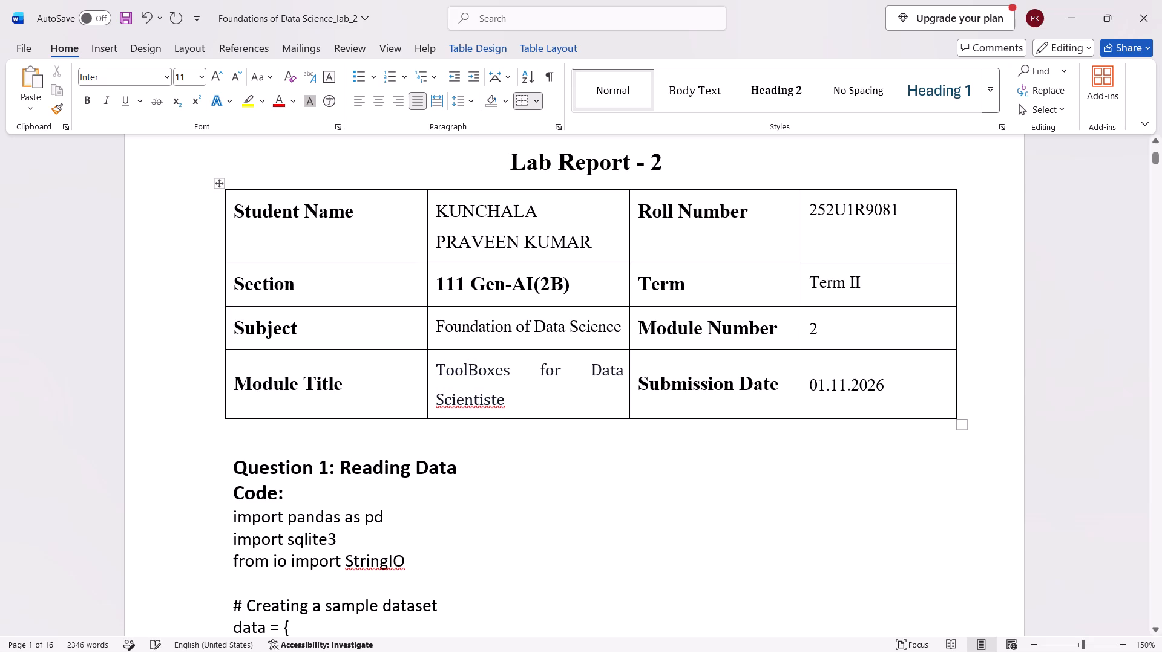
Left-align the Module Title value in the header table.
drag(513, 404, 436, 372)
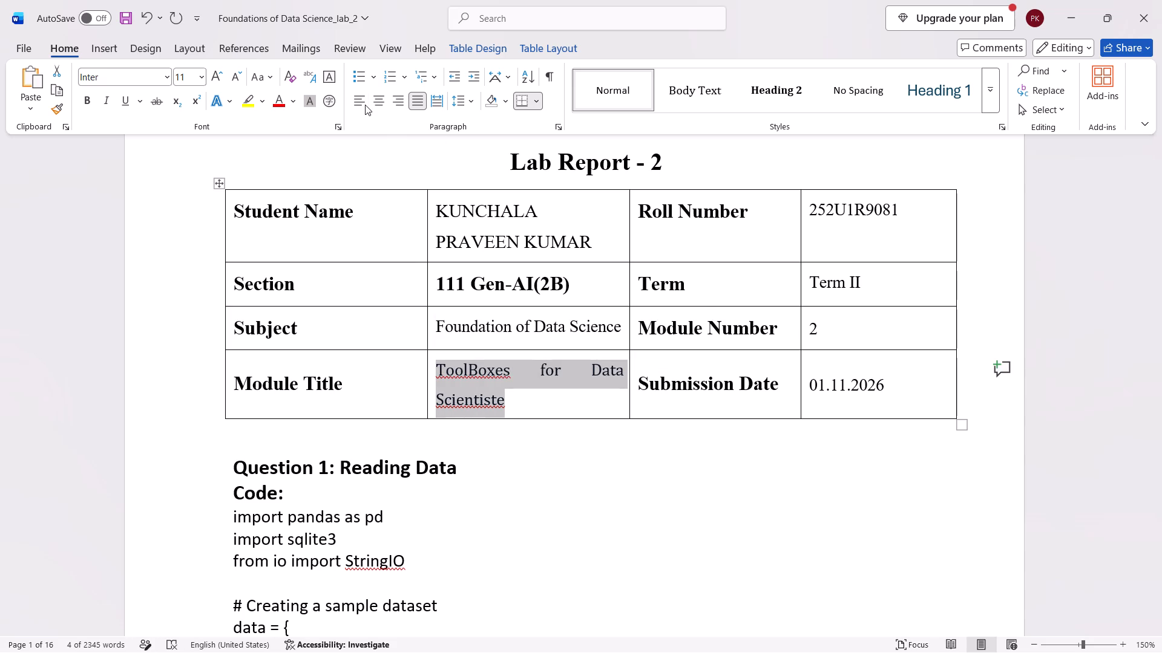
click(365, 105)
click(525, 395)
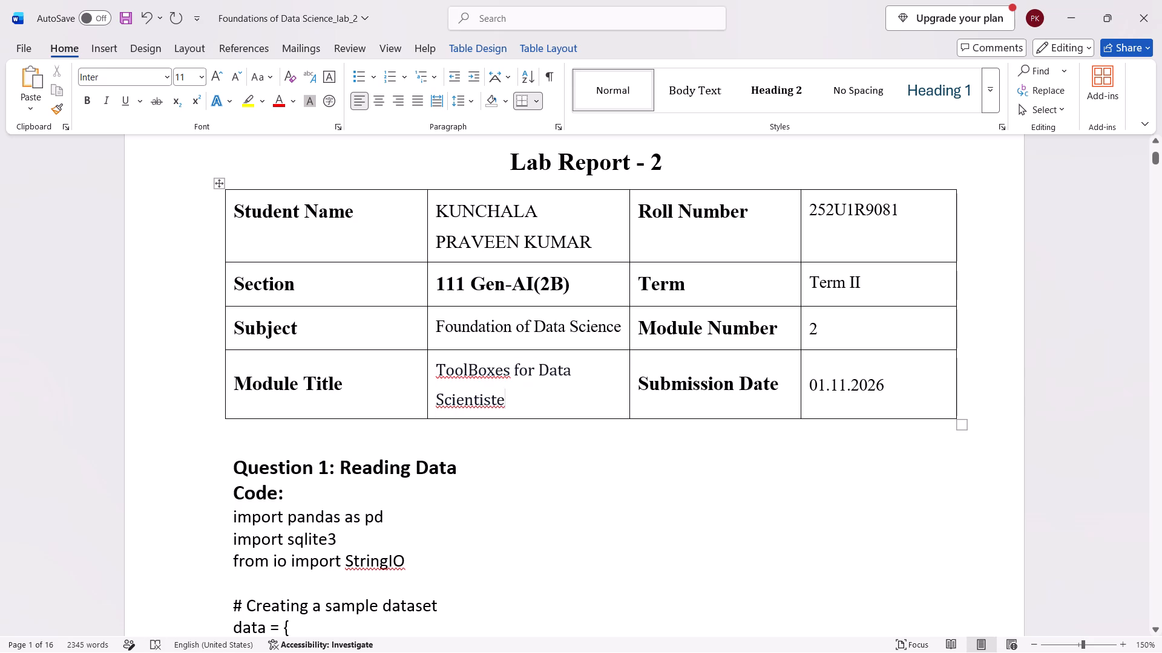
Correct the Module Title to "Tool Boxes for Data Scientist", checking it against the course page in Brave, and save the Word document.
click(470, 367)
key(space)
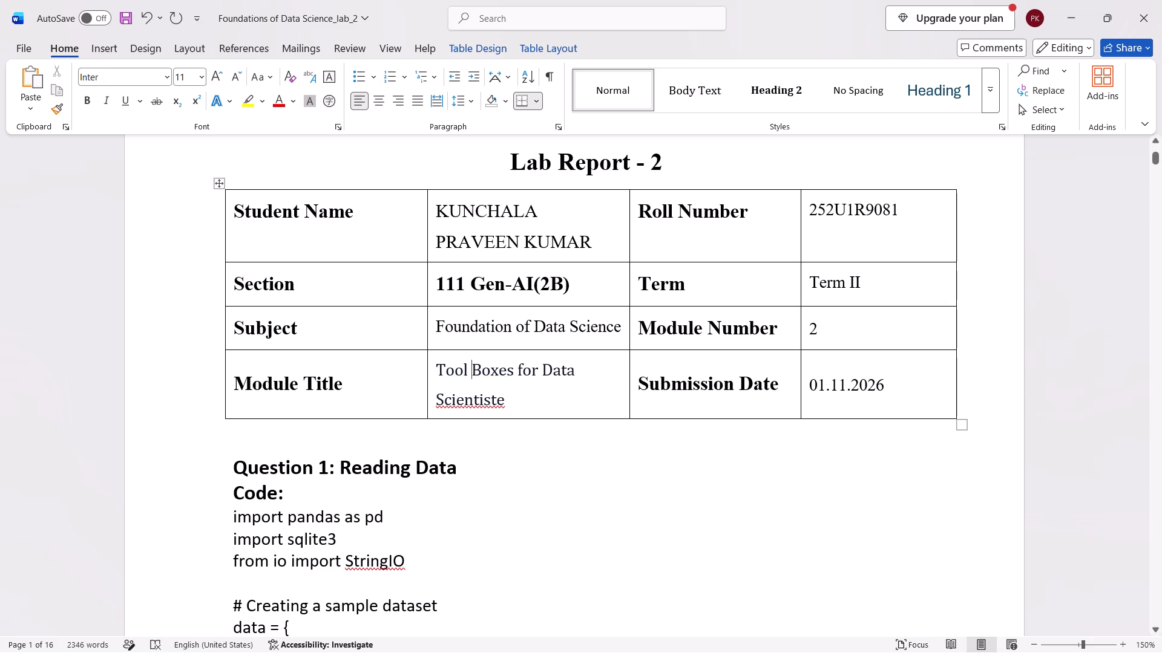
key(alt+Tab)
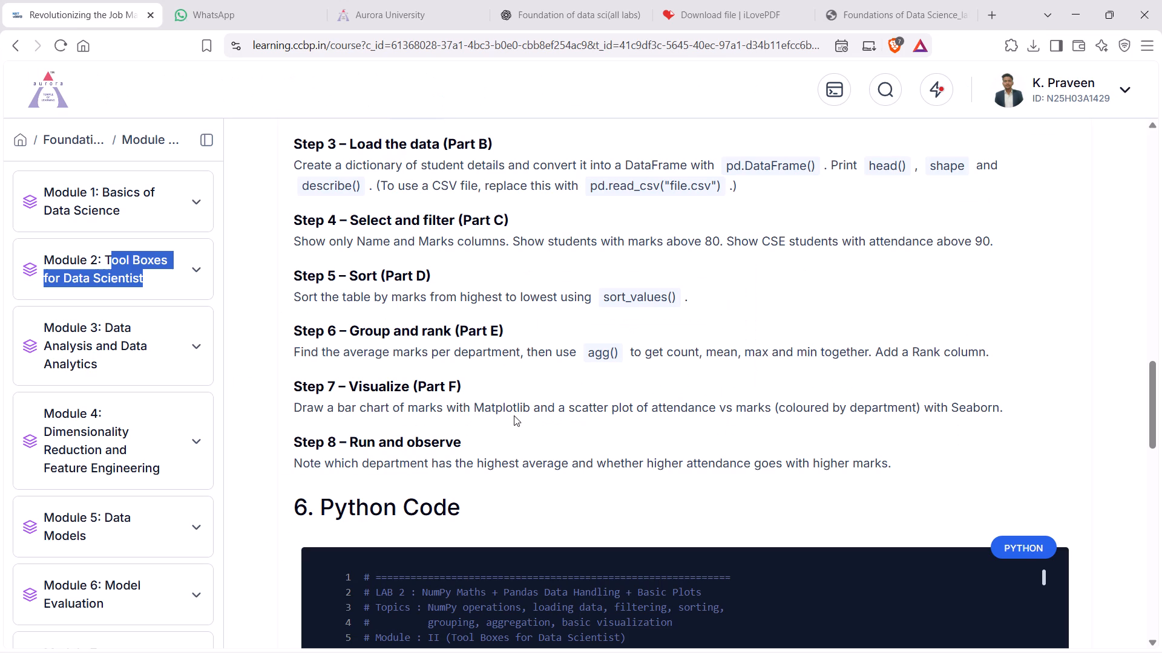
click(243, 341)
key(alt+Tab)
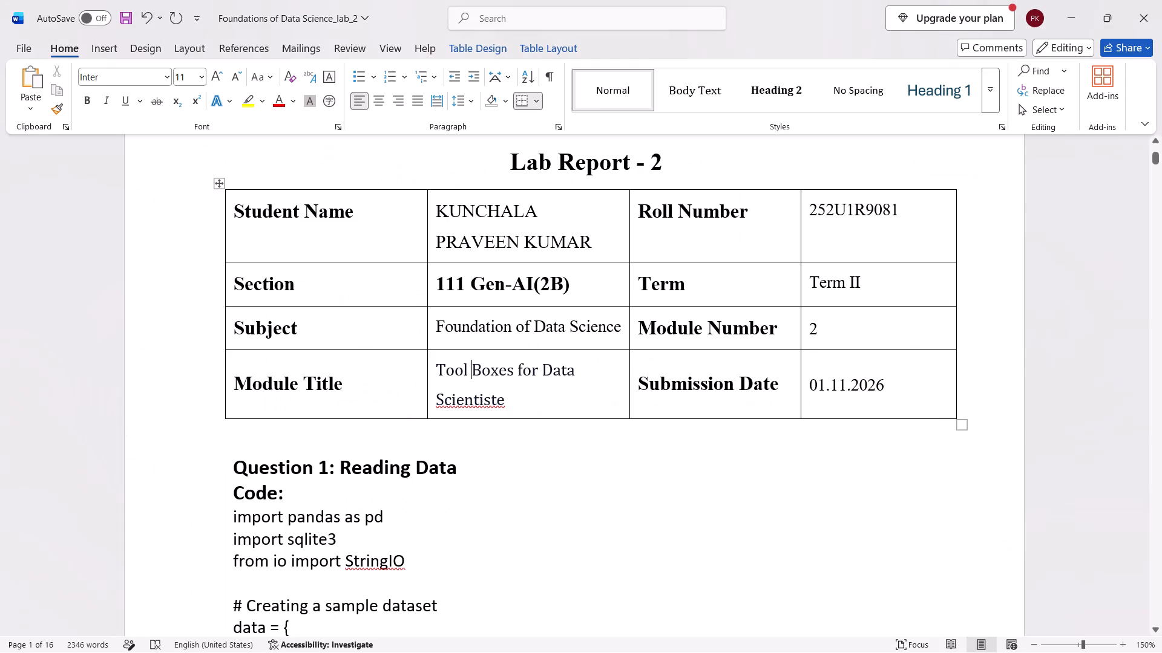
key(alt+Tab)
scroll(280, 242, up, 13)
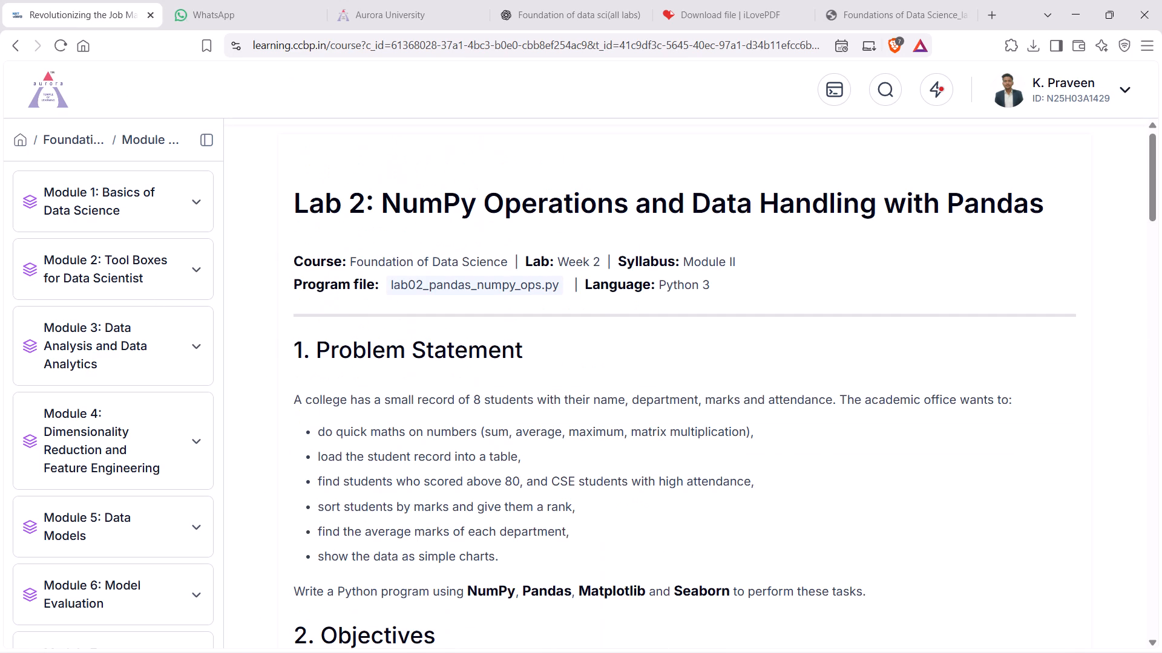
key(alt+Tab)
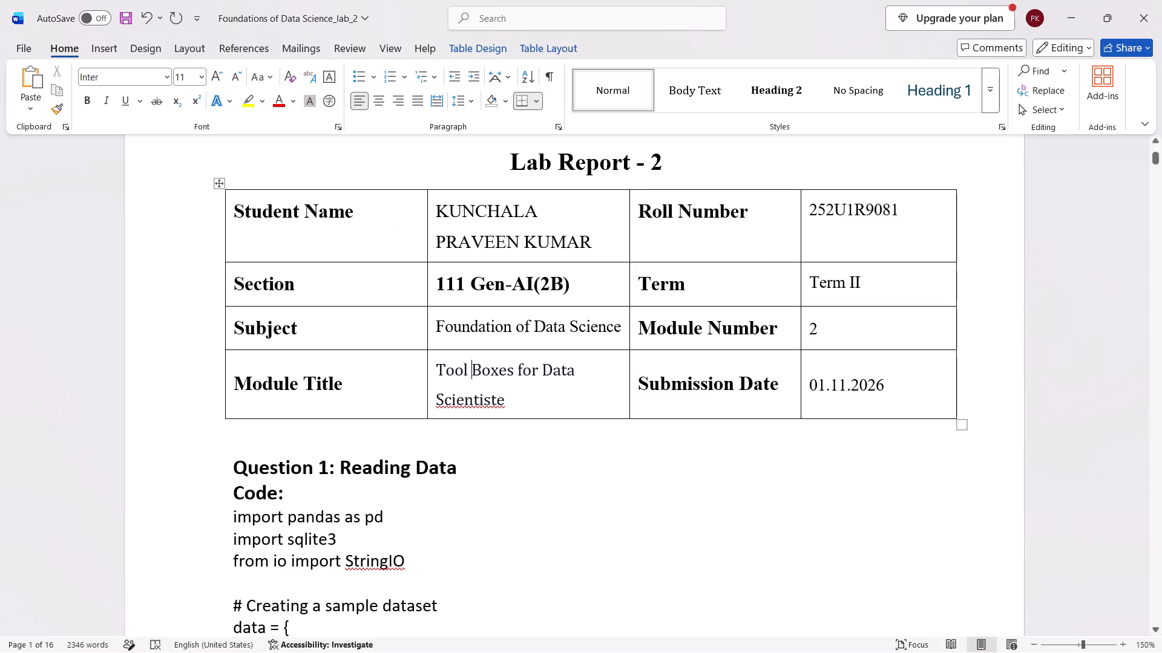
click(508, 404)
key(BackSpace)
key(alt+Tab)
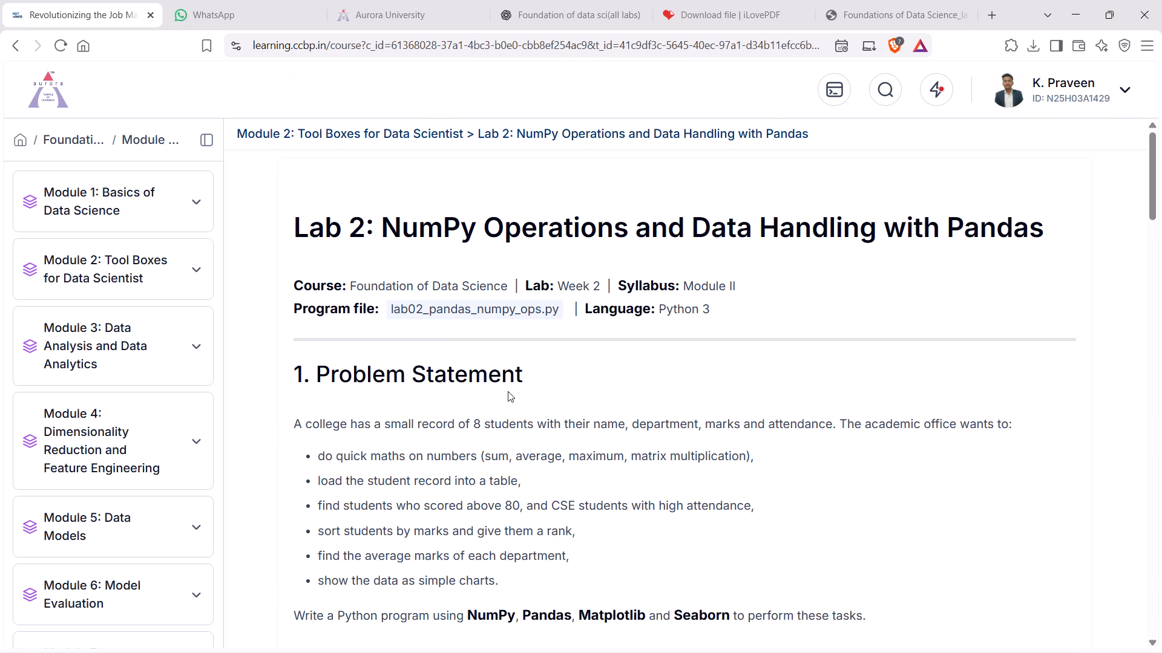
key(alt+Tab)
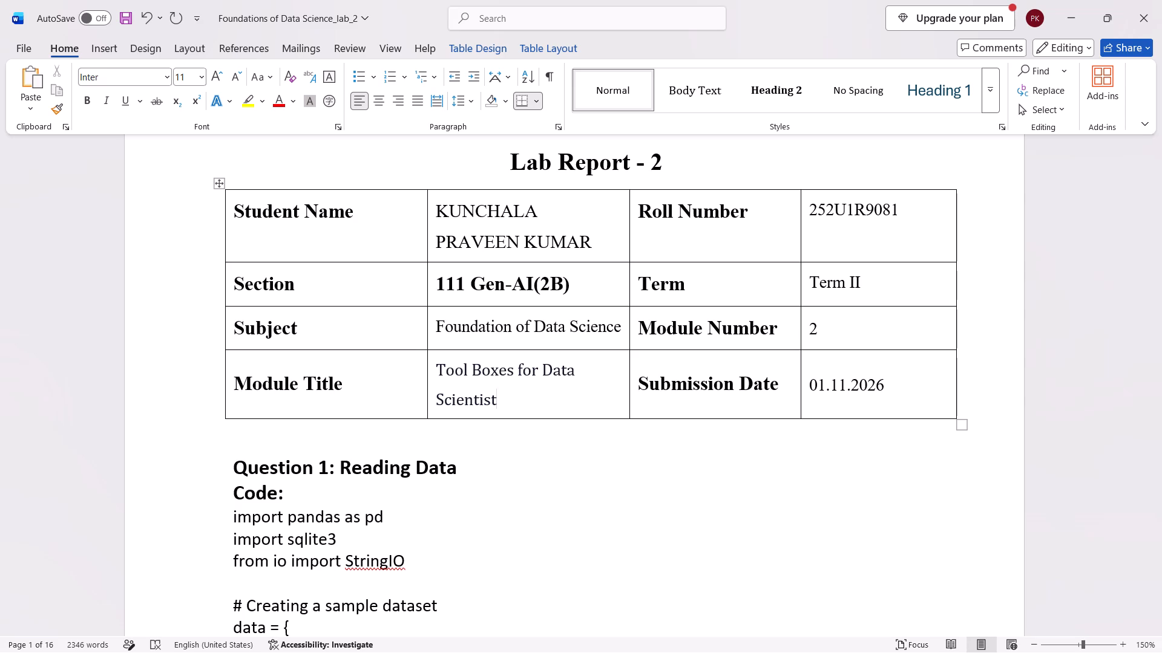
click(126, 19)
key(alt+Tab)
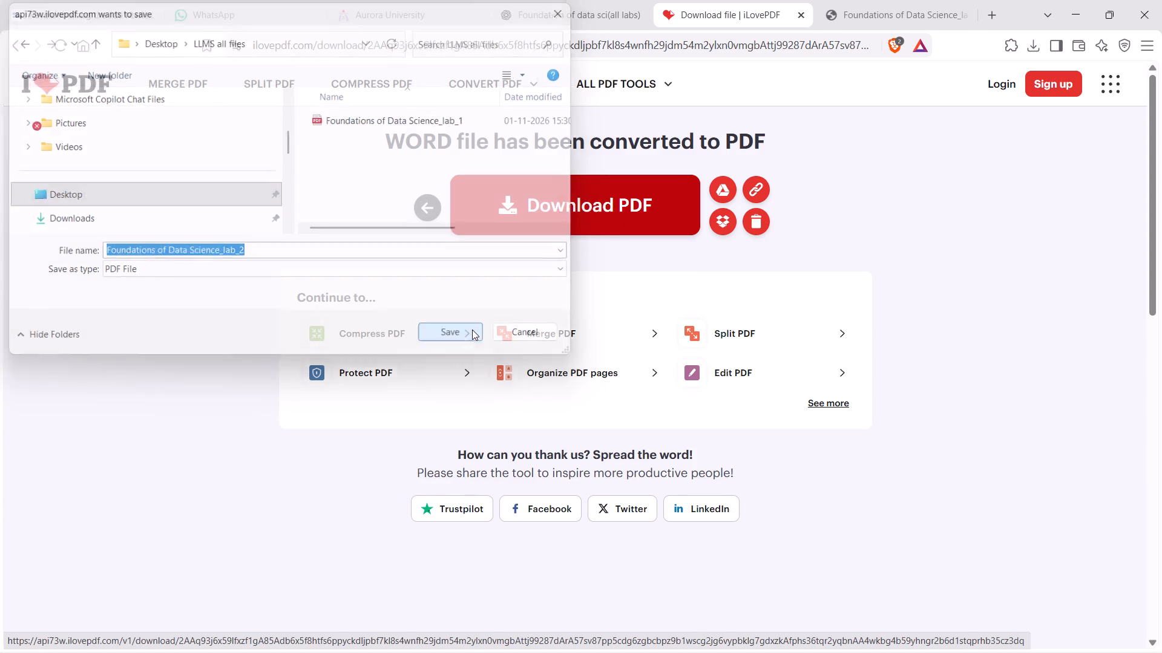
Open the newly downloaded lab 2 PDF, close the outdated PDF and iLovePDF tabs, and check the header table.
click(919, 79)
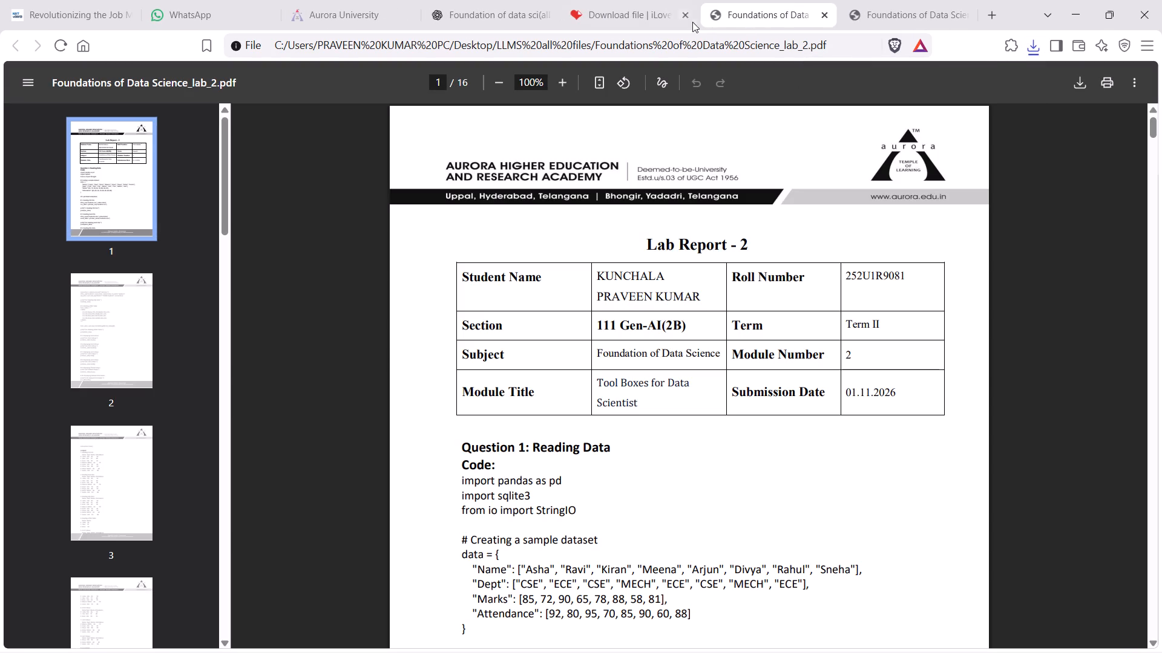
click(968, 16)
click(744, 9)
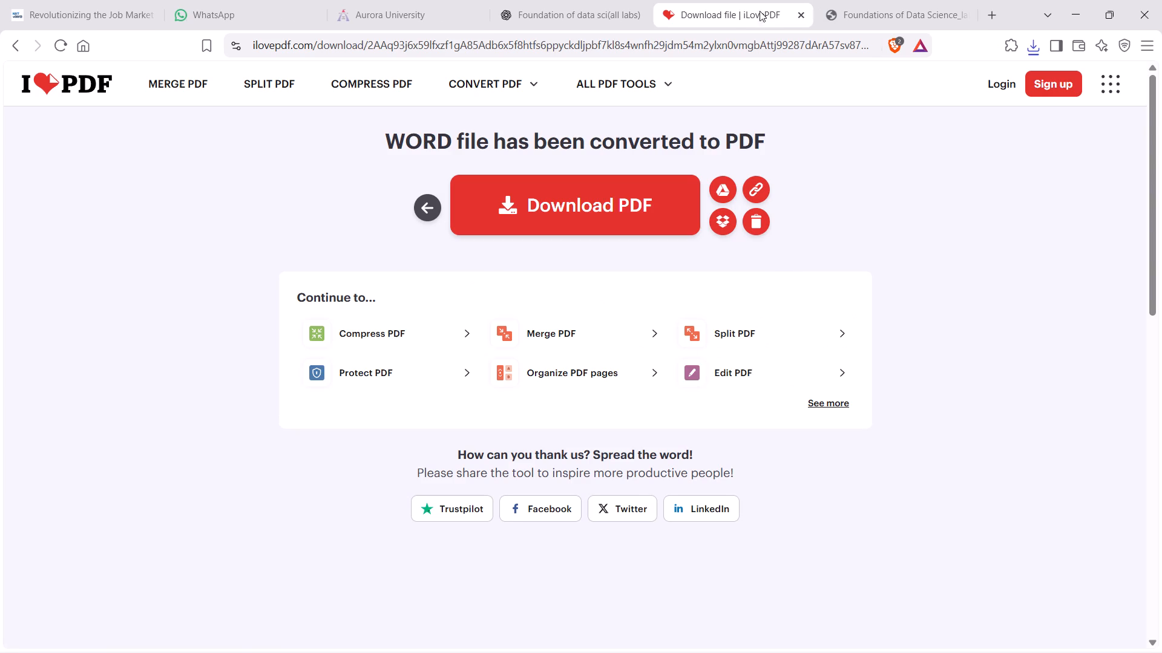
click(803, 18)
click(583, 19)
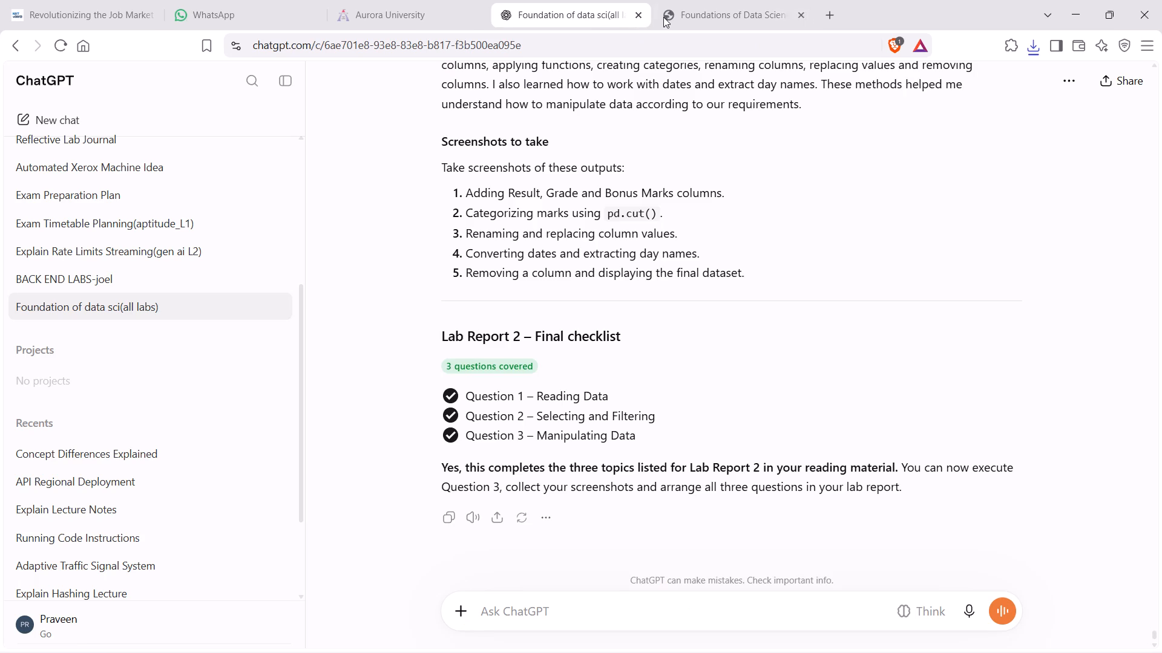
click(716, 12)
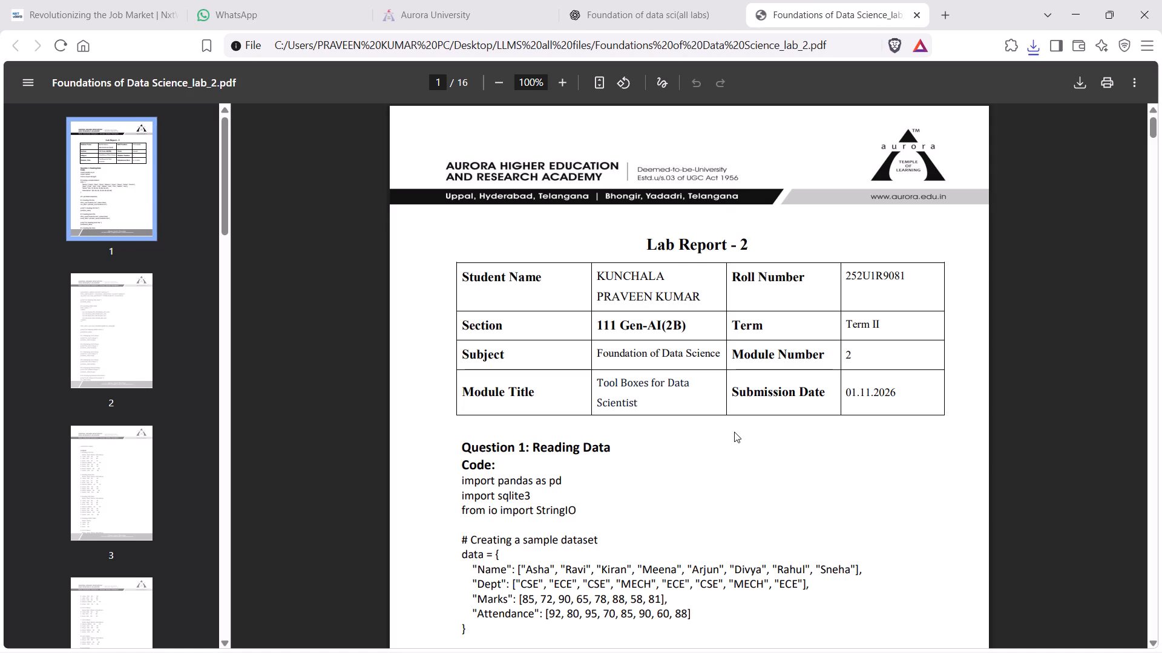
On the Aurora University assessments page, open the already submitted Lab Report 2 file.
drag(451, 5, 458, 11)
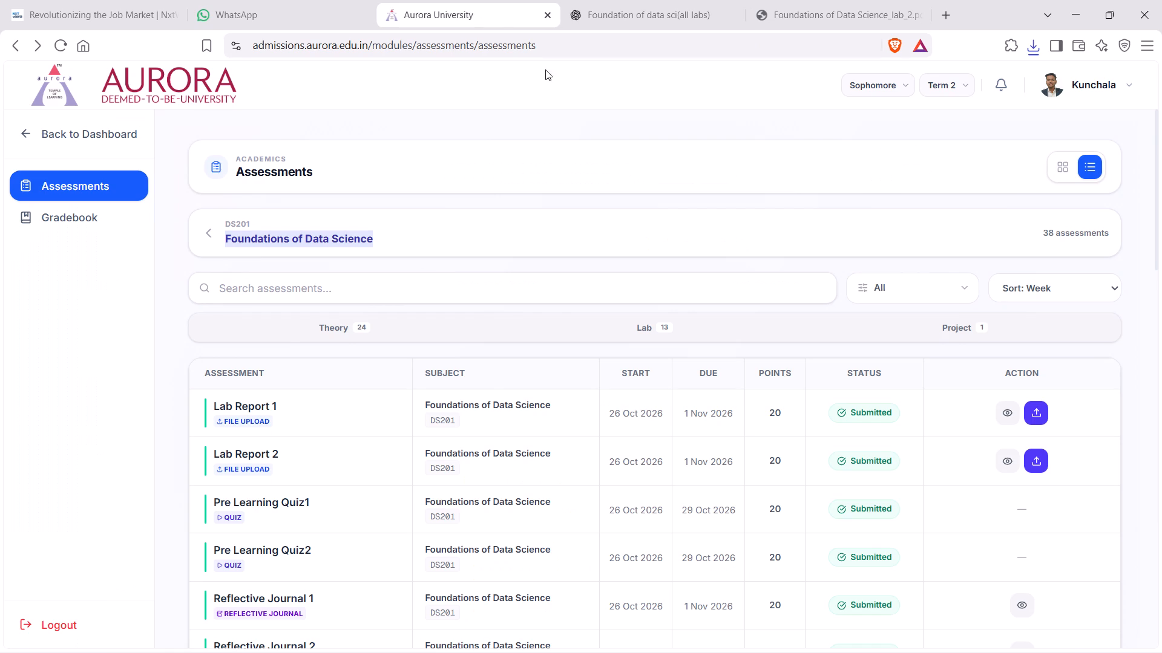
click(1002, 460)
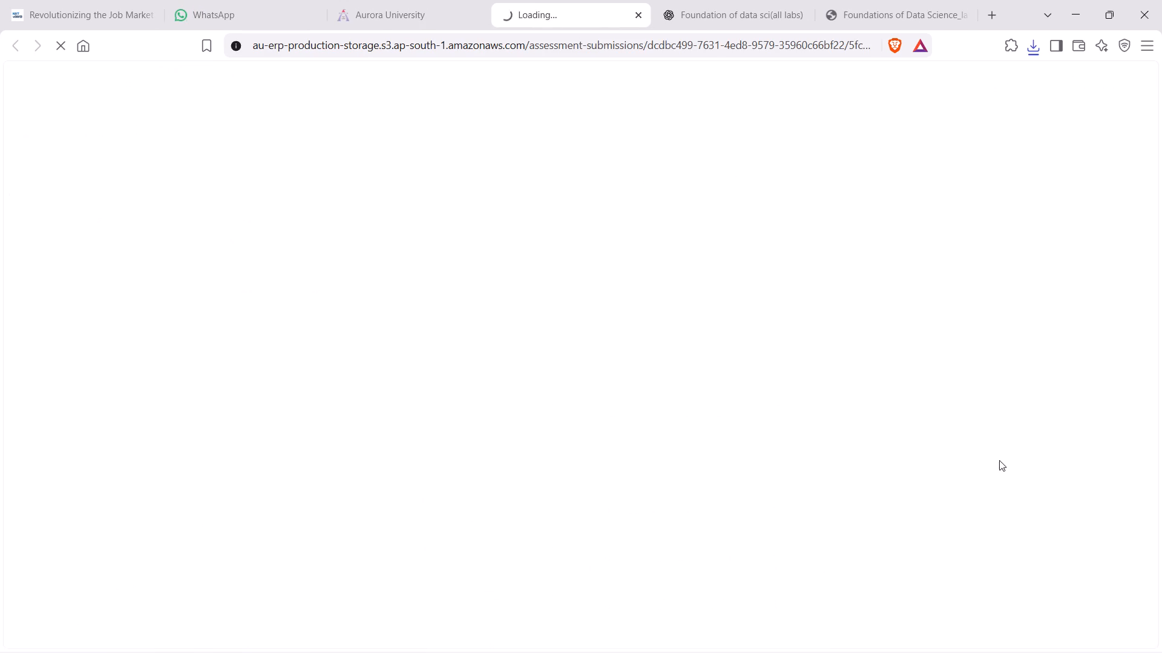
Resubmit the "Foundations of Data Science_lab_2" PDF from "LLMS all files" for Lab Report 2 on the Aurora University assessments page.
drag(349, 0, 350, 5)
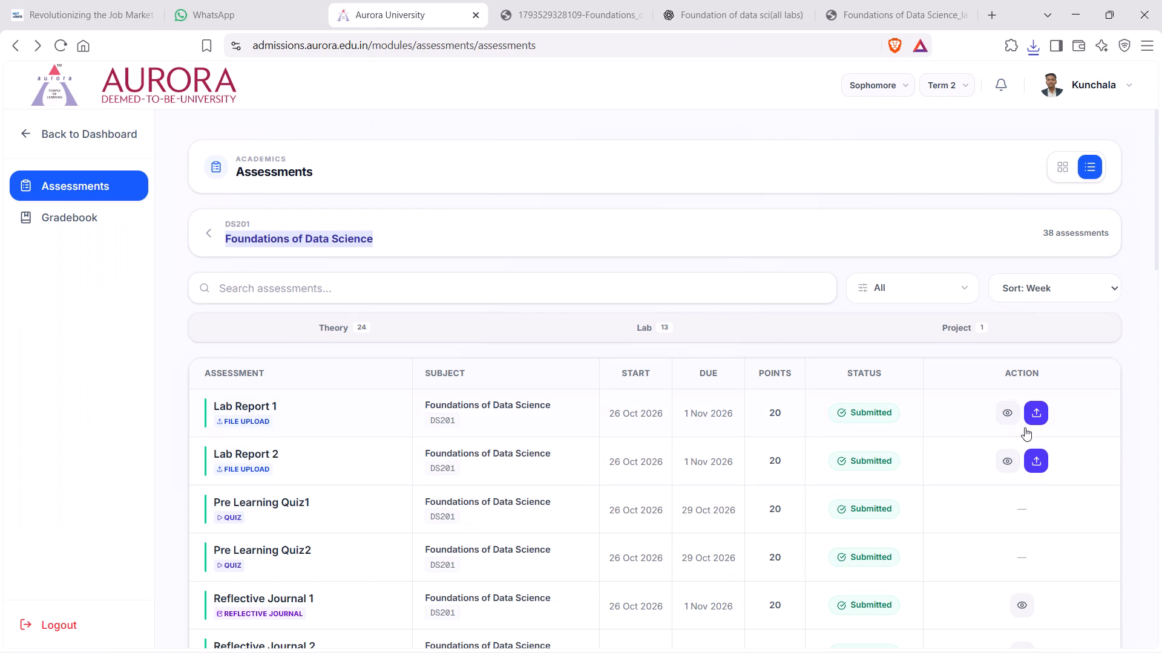
click(1042, 456)
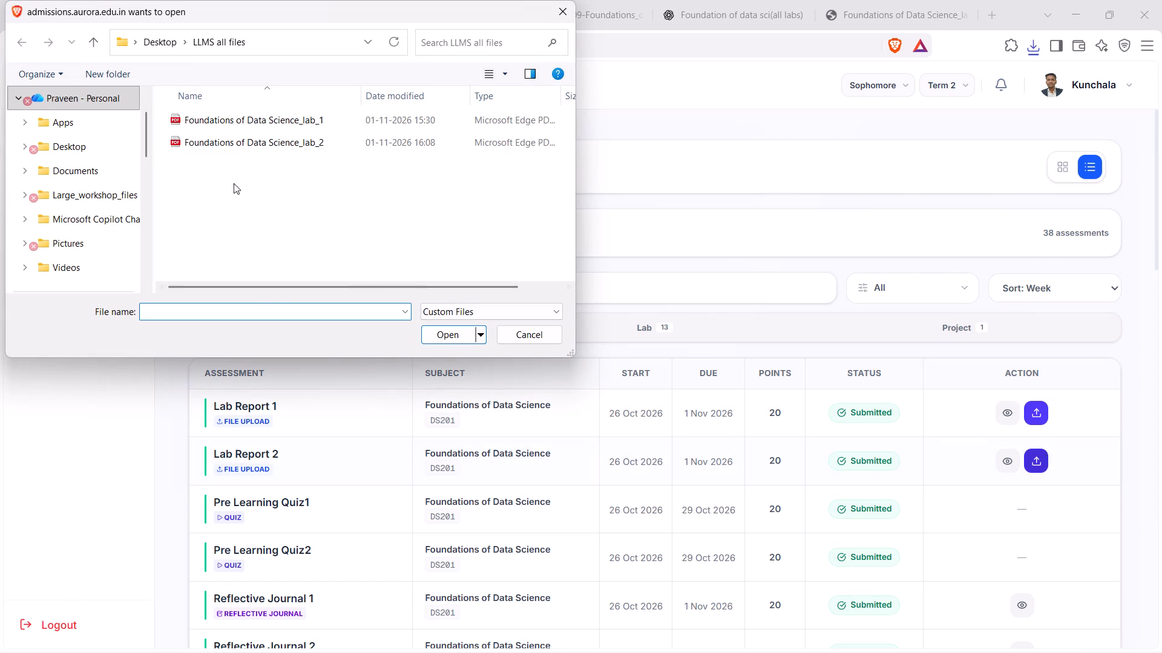
click(236, 145)
click(444, 335)
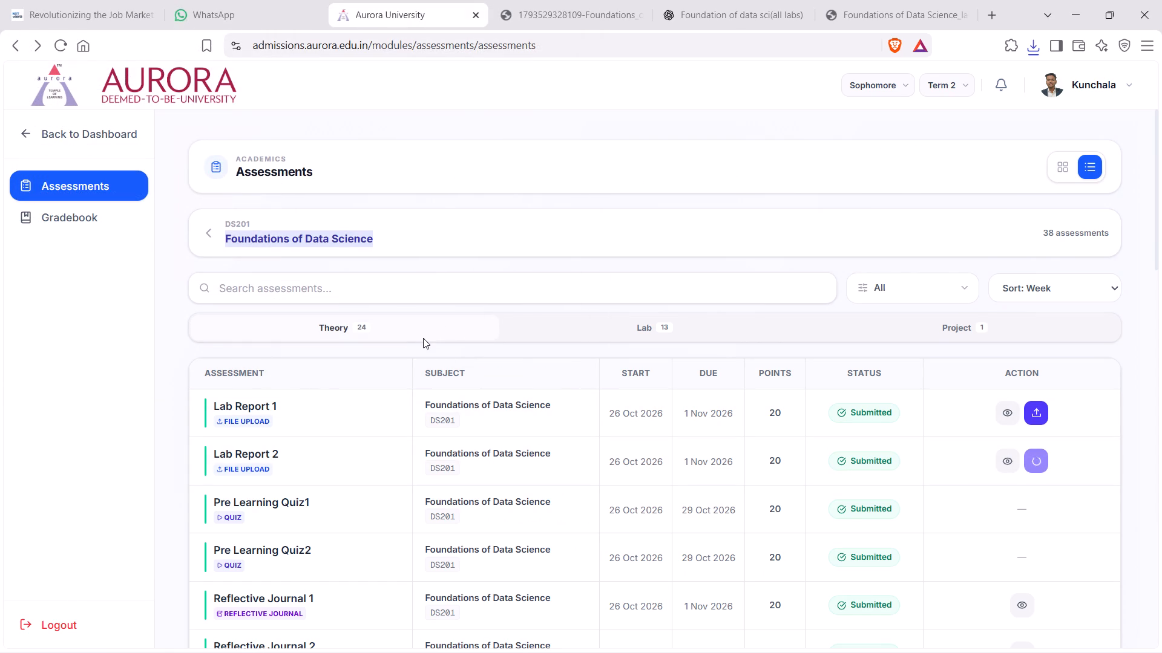
Close the tabs holding the previously submitted lab 2 PDF and the local lab 2 PDF.
click(572, 26)
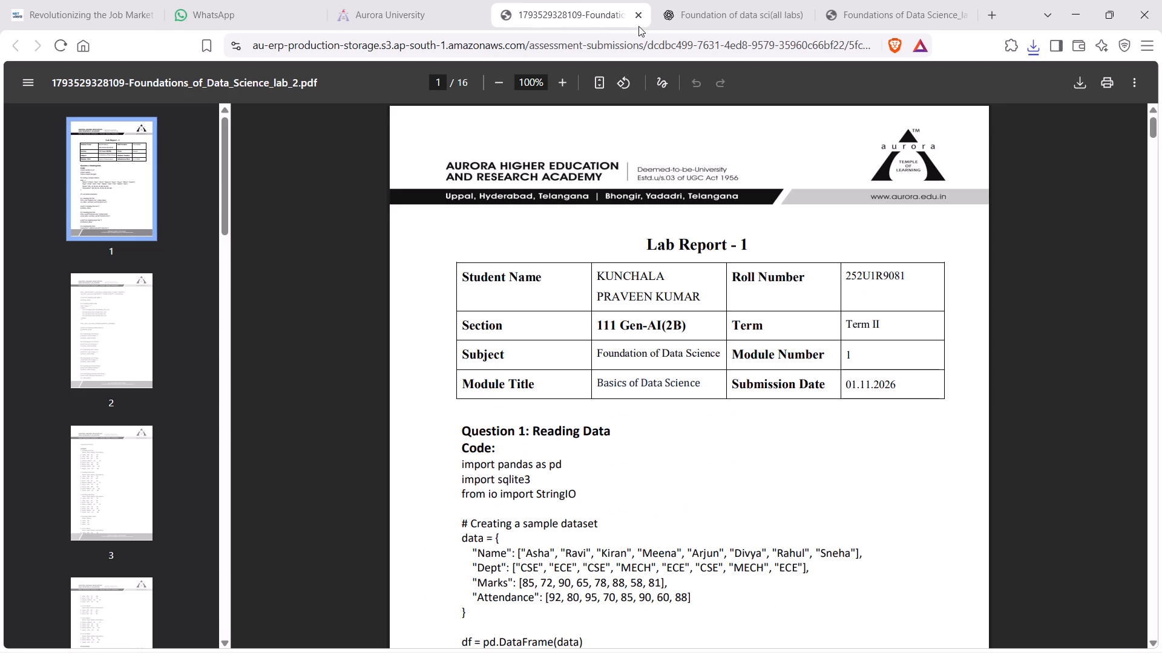
click(641, 15)
click(796, 13)
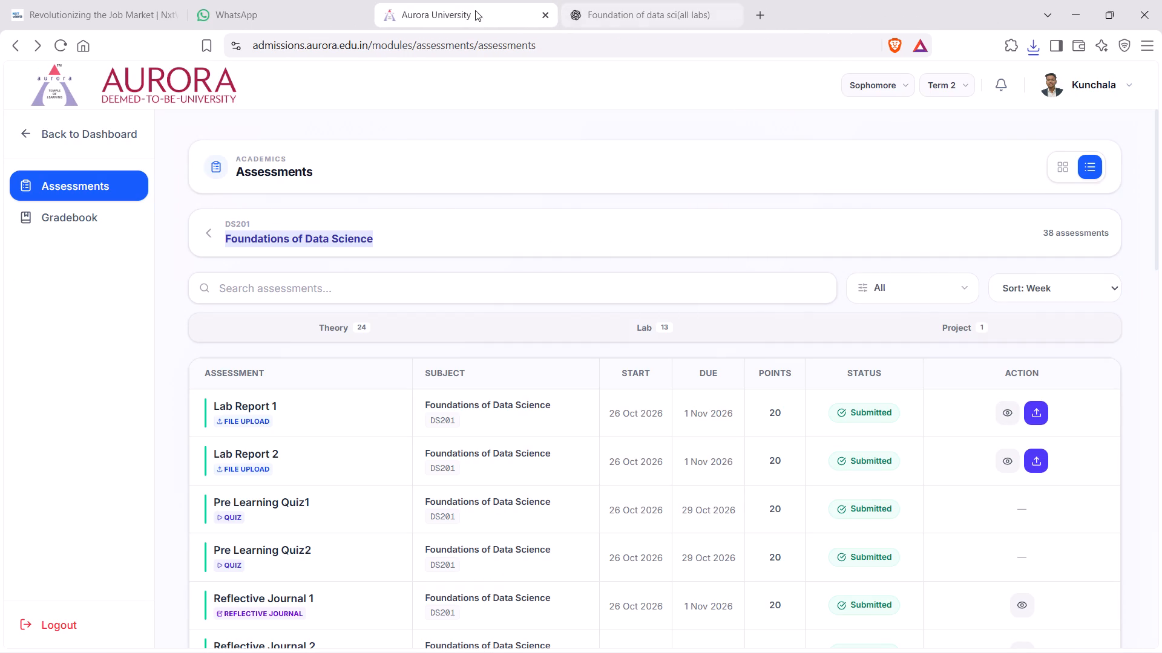
Check the submitted Foundations of Data Science files for Lab Report 1 and Lab Report 2, and close both PDFs.
click(1006, 412)
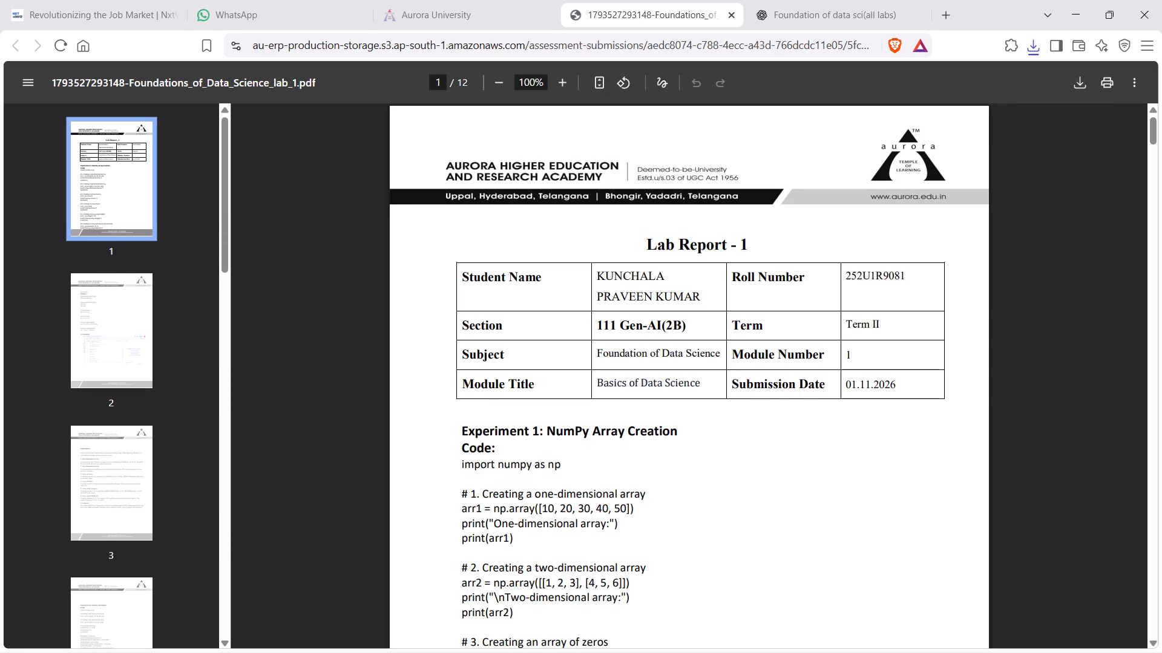
click(447, 0)
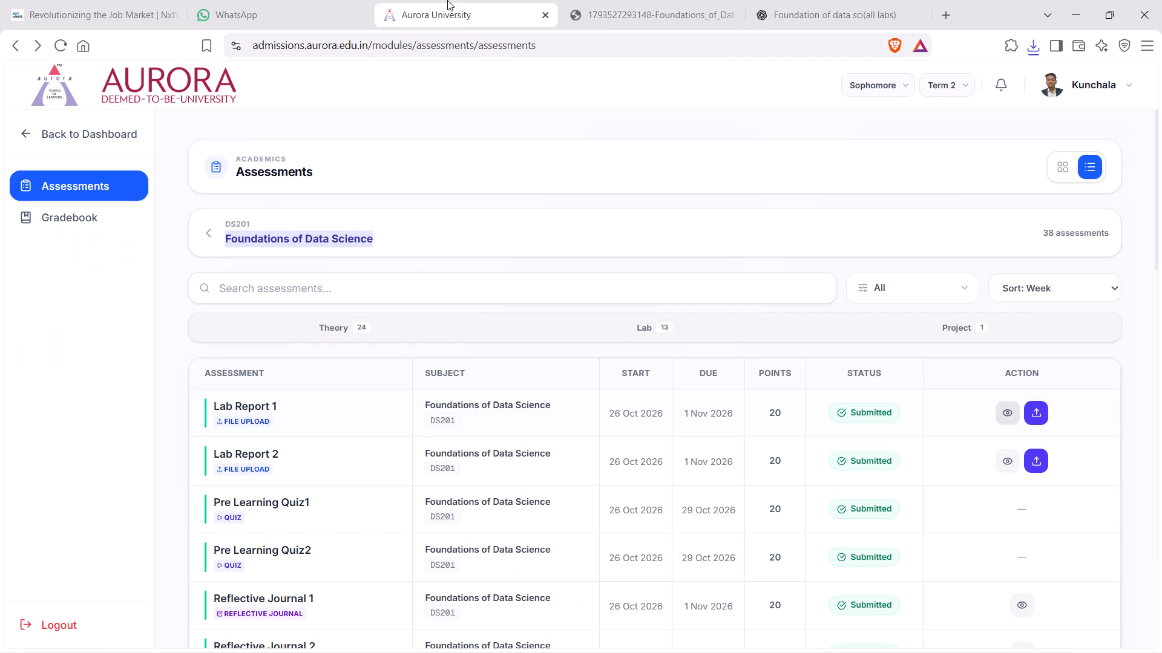
click(1014, 451)
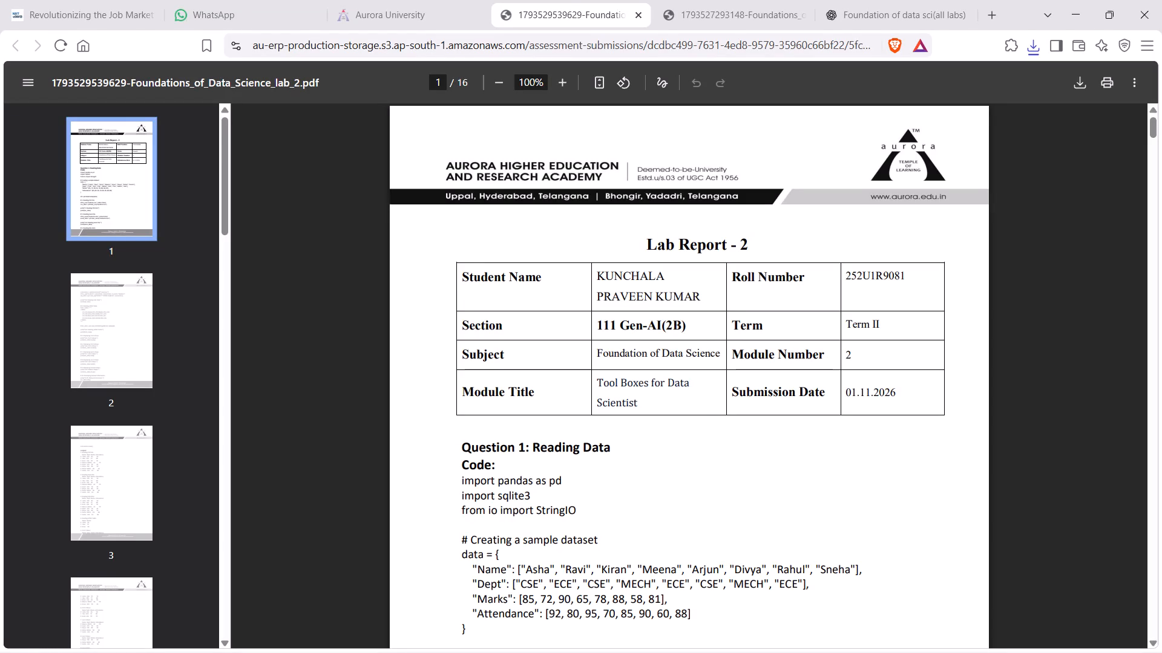
click(642, 19)
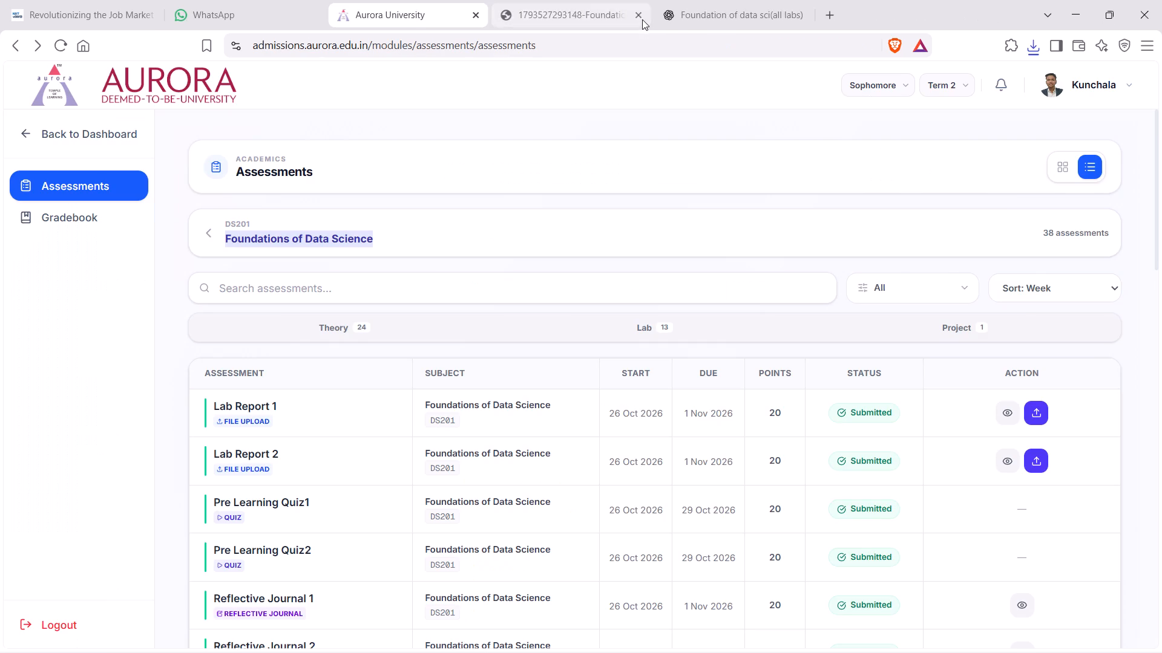
click(642, 19)
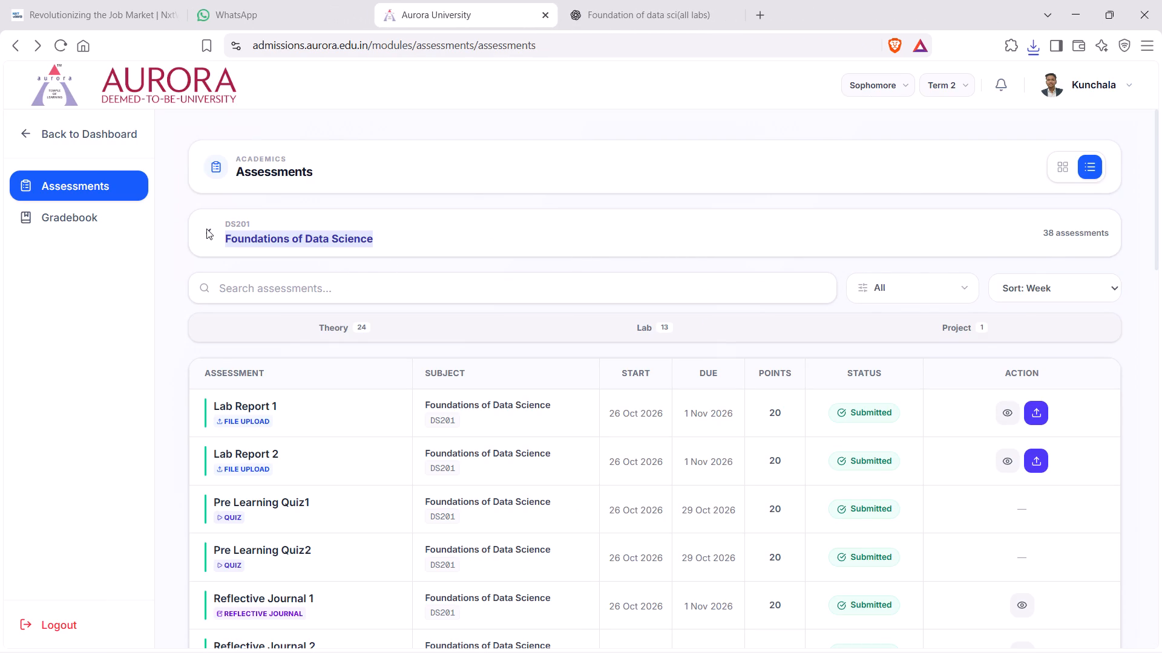
Open the German A2 assessments, look at Pre Learning Quiz1, and return to the assessment list.
click(206, 229)
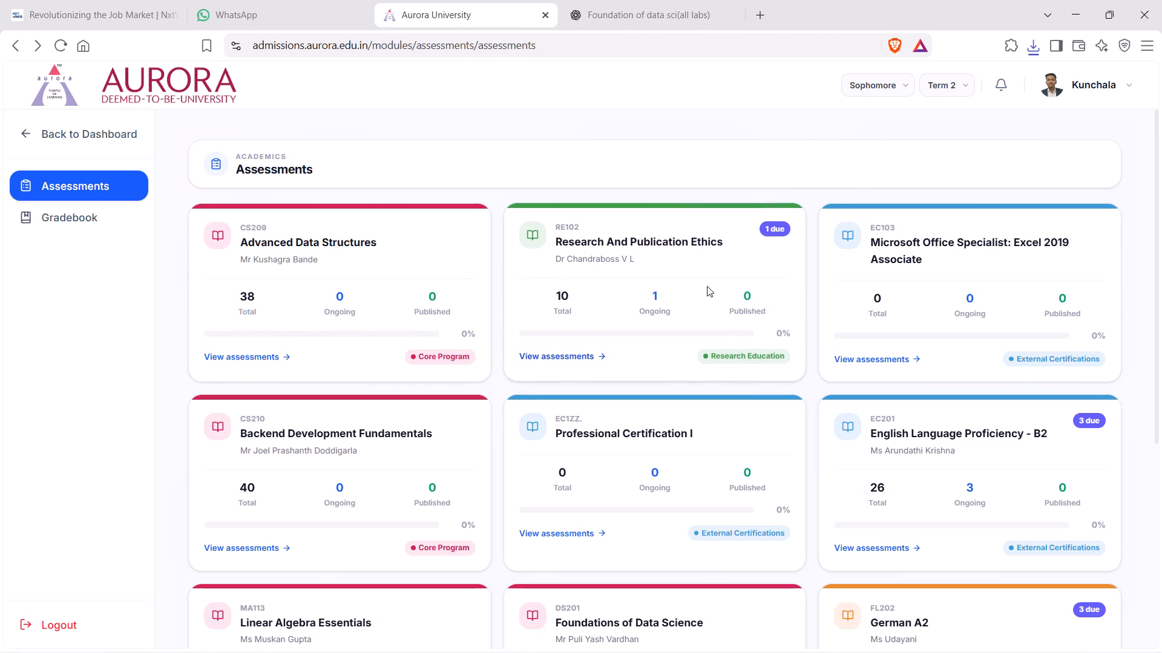
scroll(672, 288, down, 1)
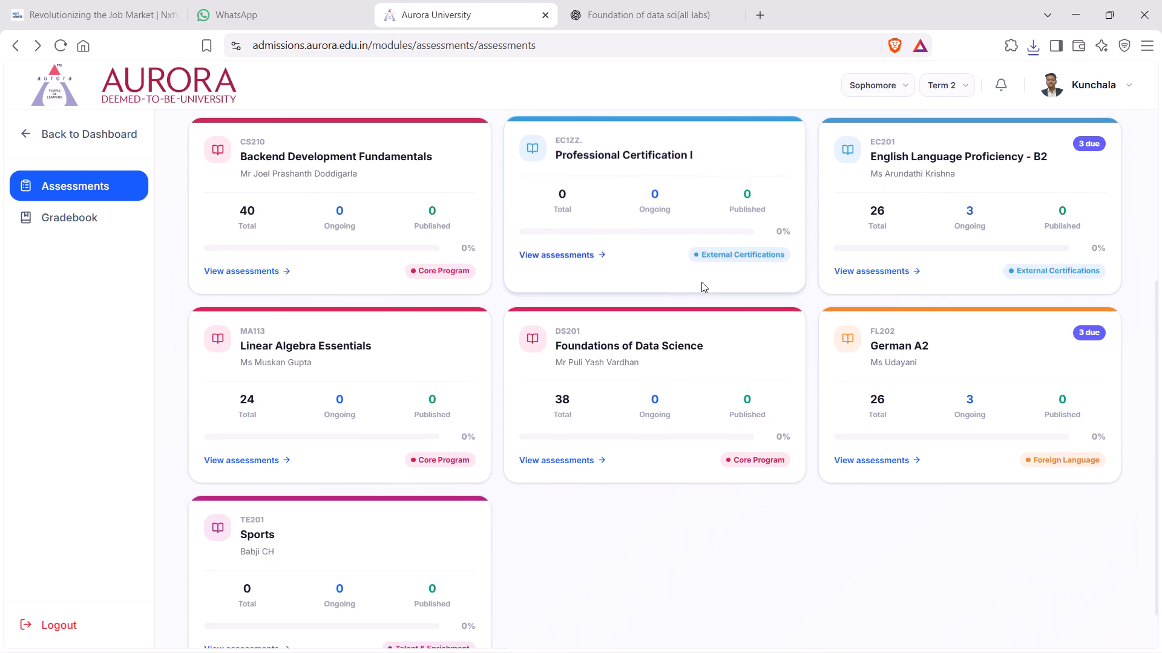
click(867, 456)
click(1009, 143)
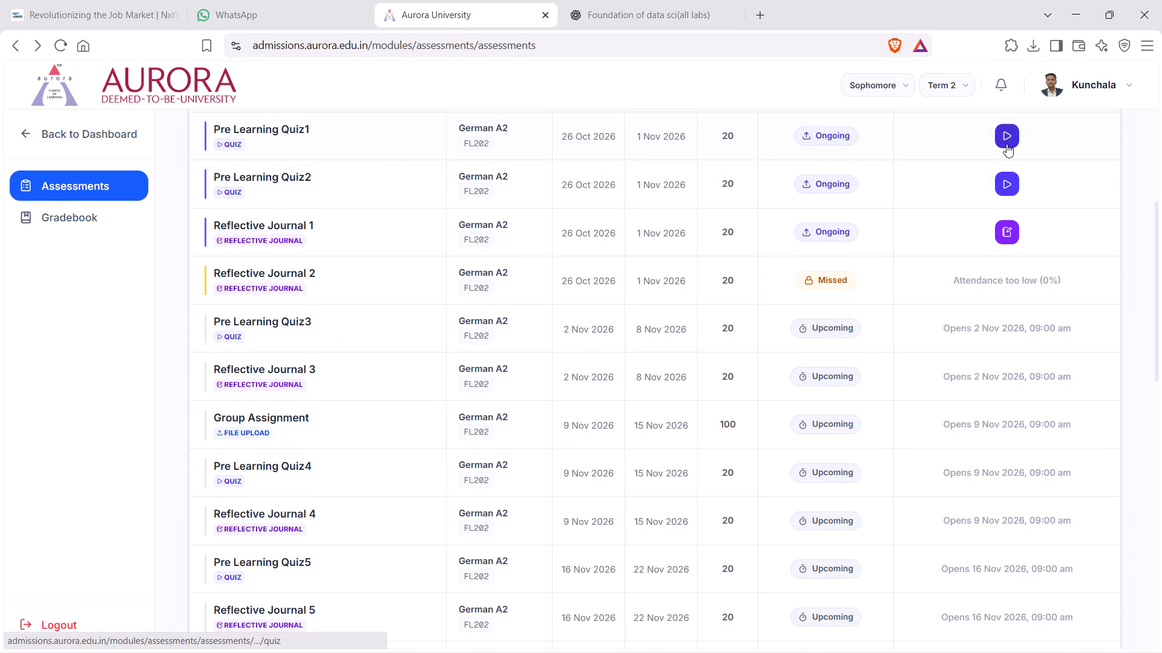
click(523, 544)
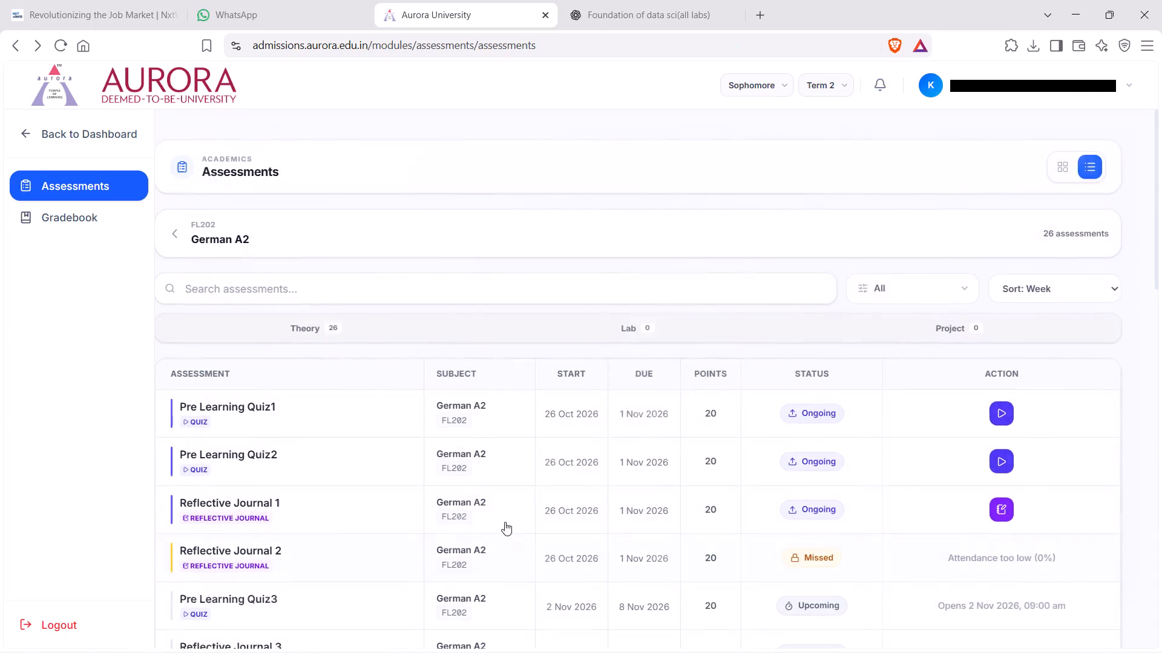
Open the Advanced Data Structures assessments, view the Reflective Journal 1 submission, and return to the assessments.
click(208, 232)
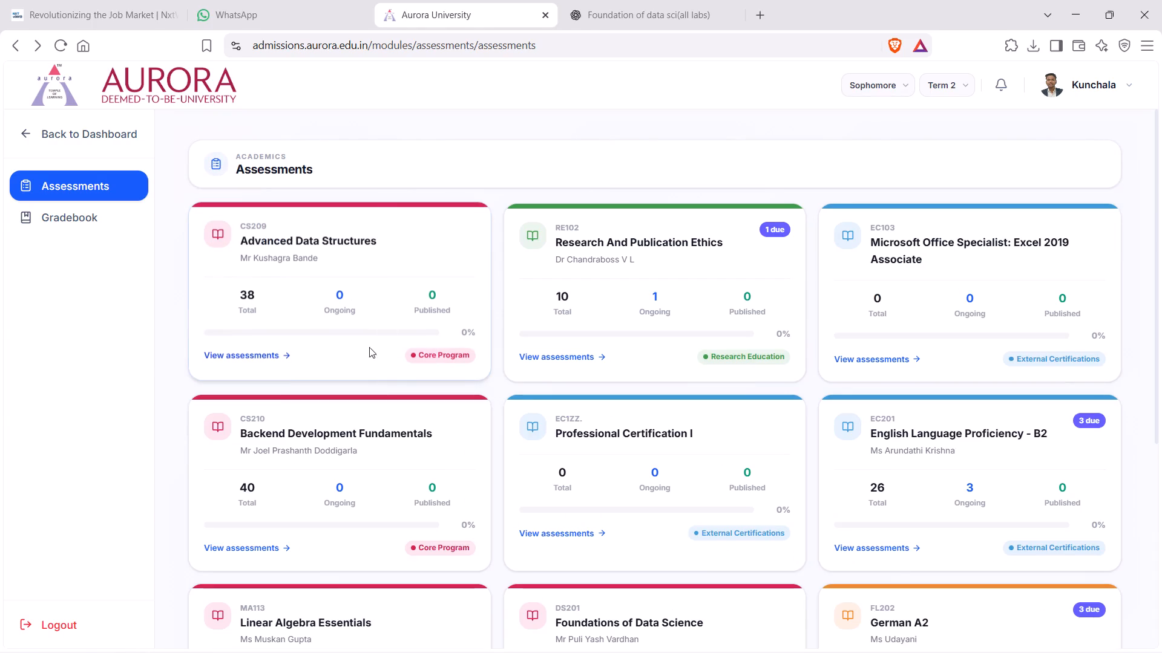
click(282, 360)
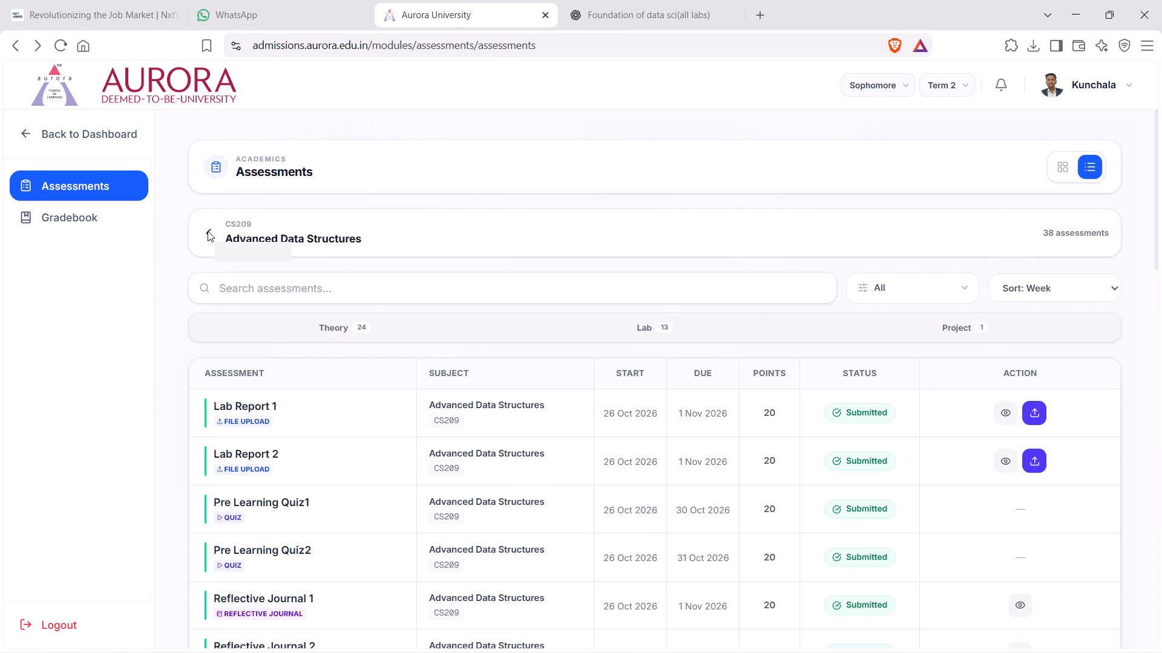
scroll(294, 400, down, 1)
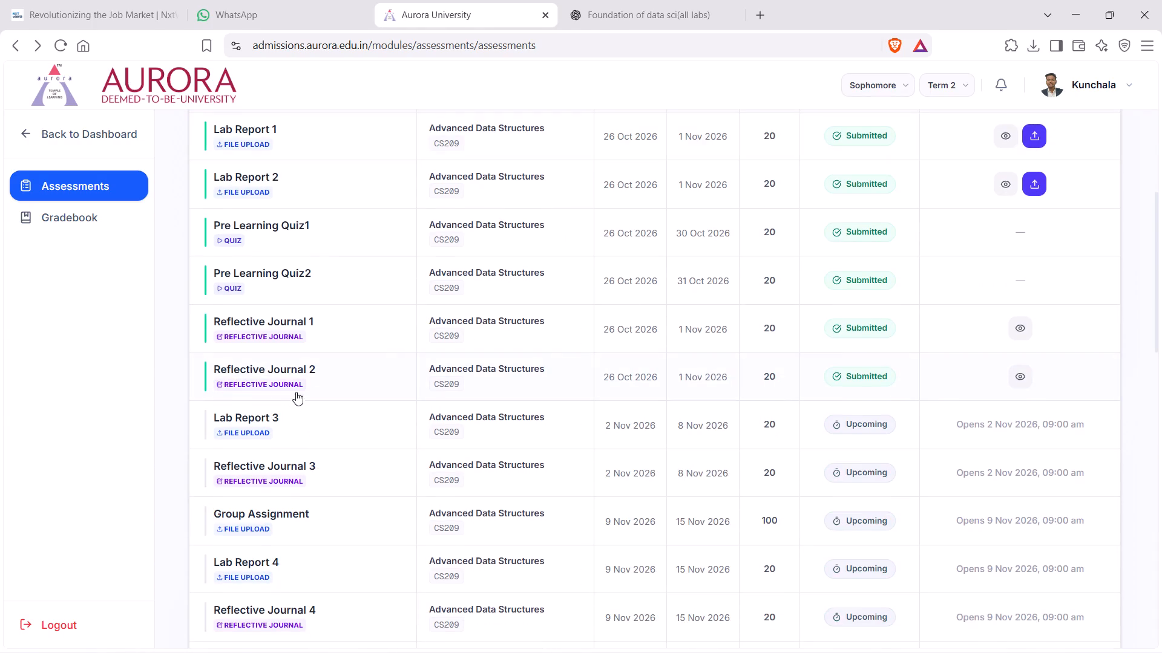
click(1017, 325)
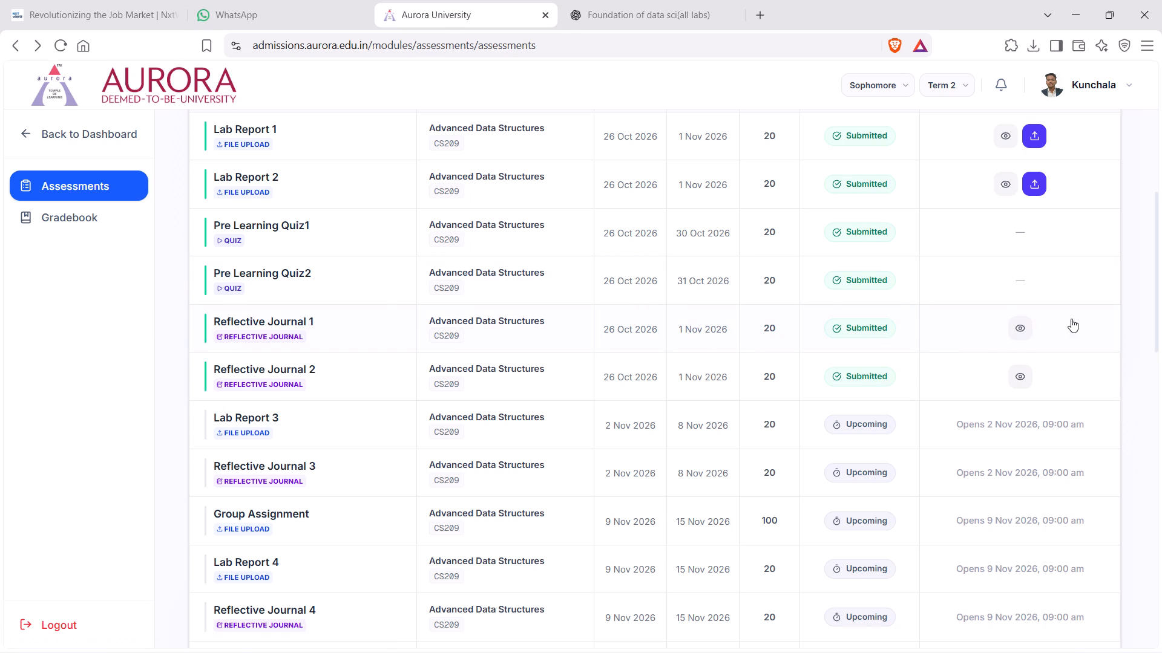
click(1017, 325)
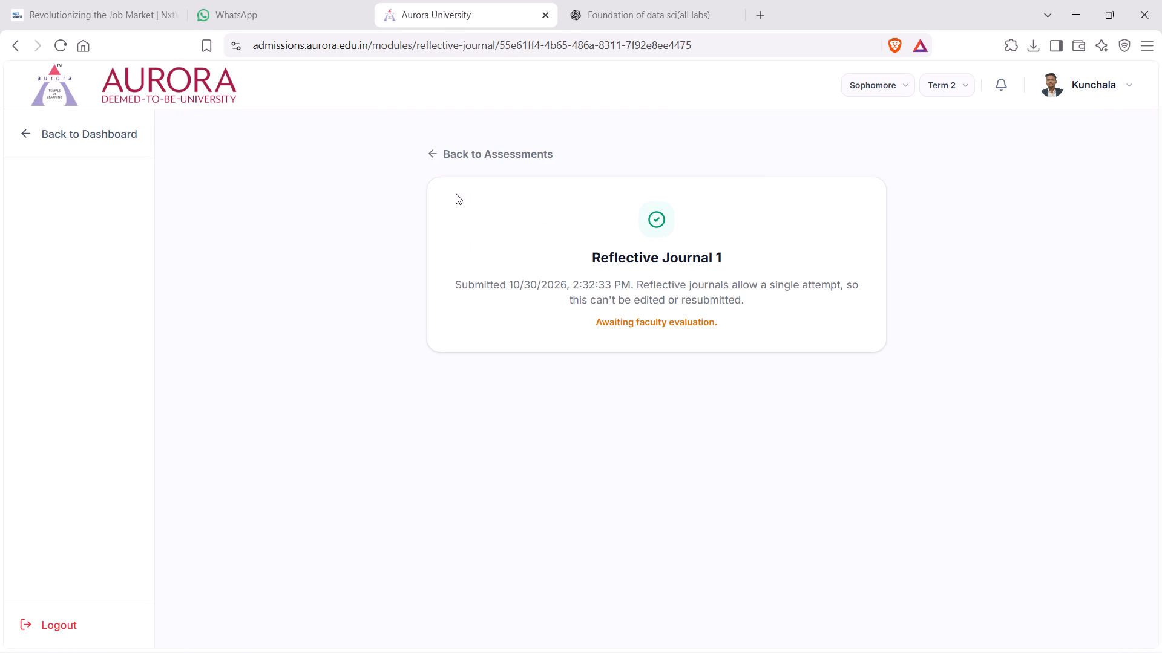
click(434, 147)
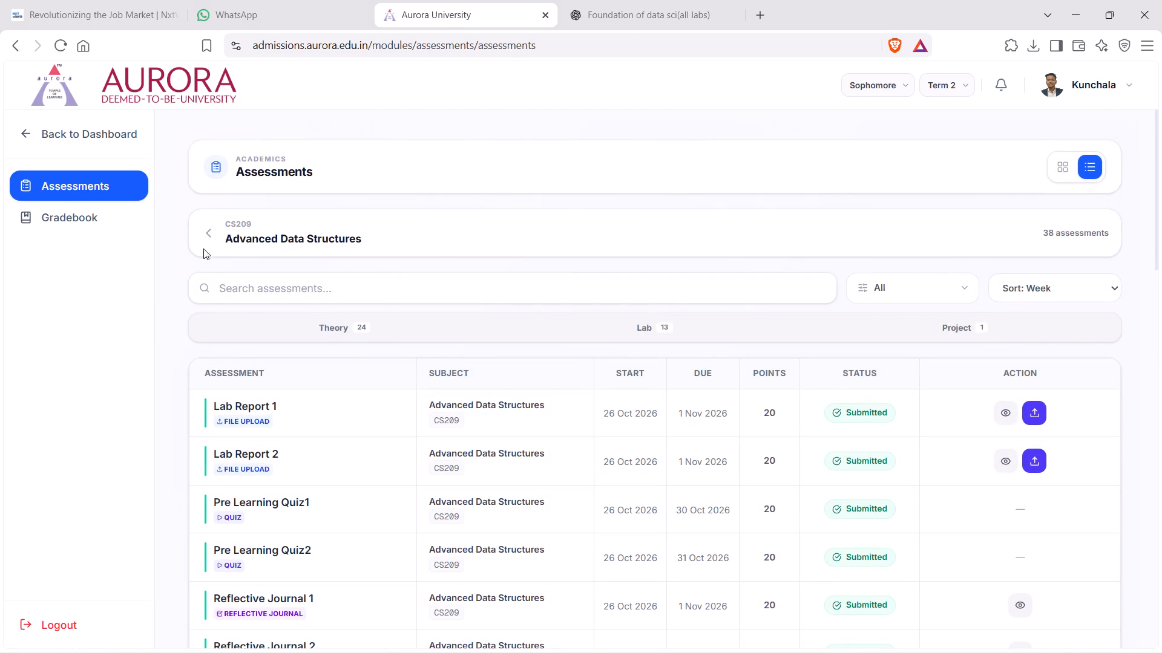
Examine the submitted Advanced Data Structures Lab Report 1 file, including its certificate and code pages, and close it.
click(207, 228)
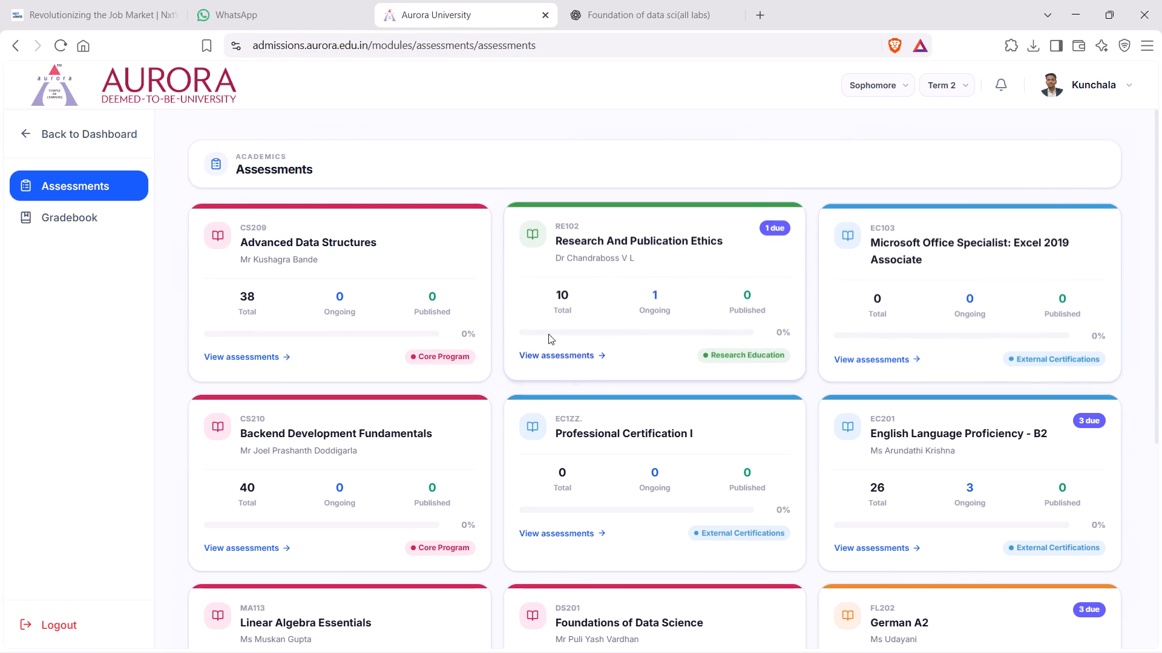
click(220, 356)
click(1005, 414)
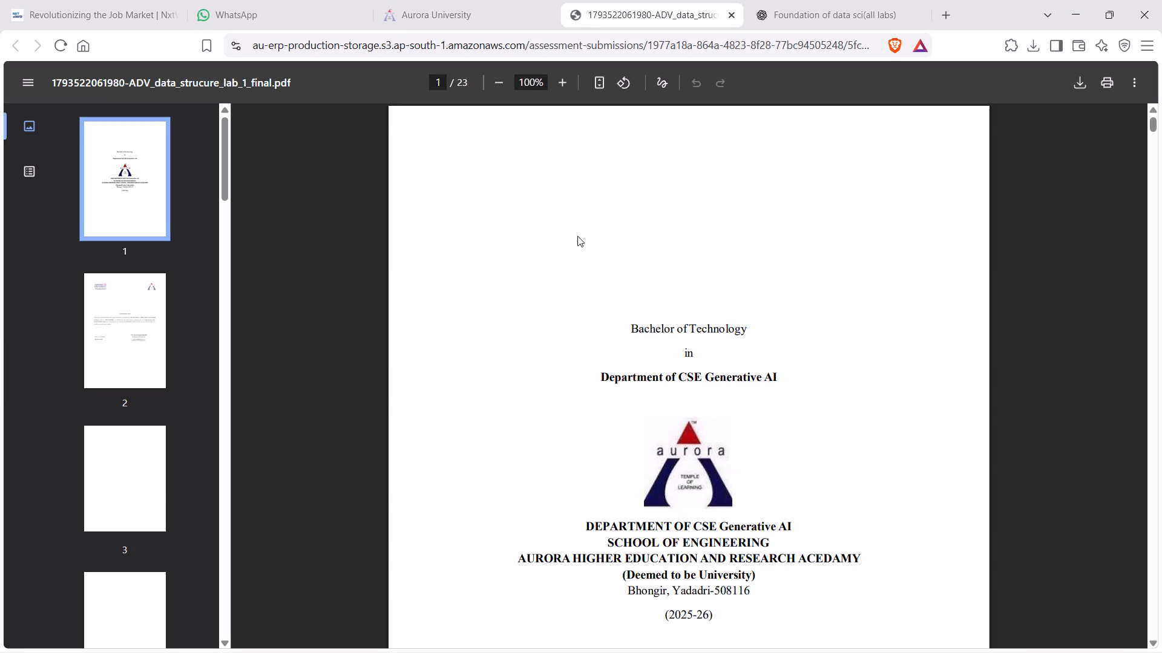
scroll(591, 239, down, 4)
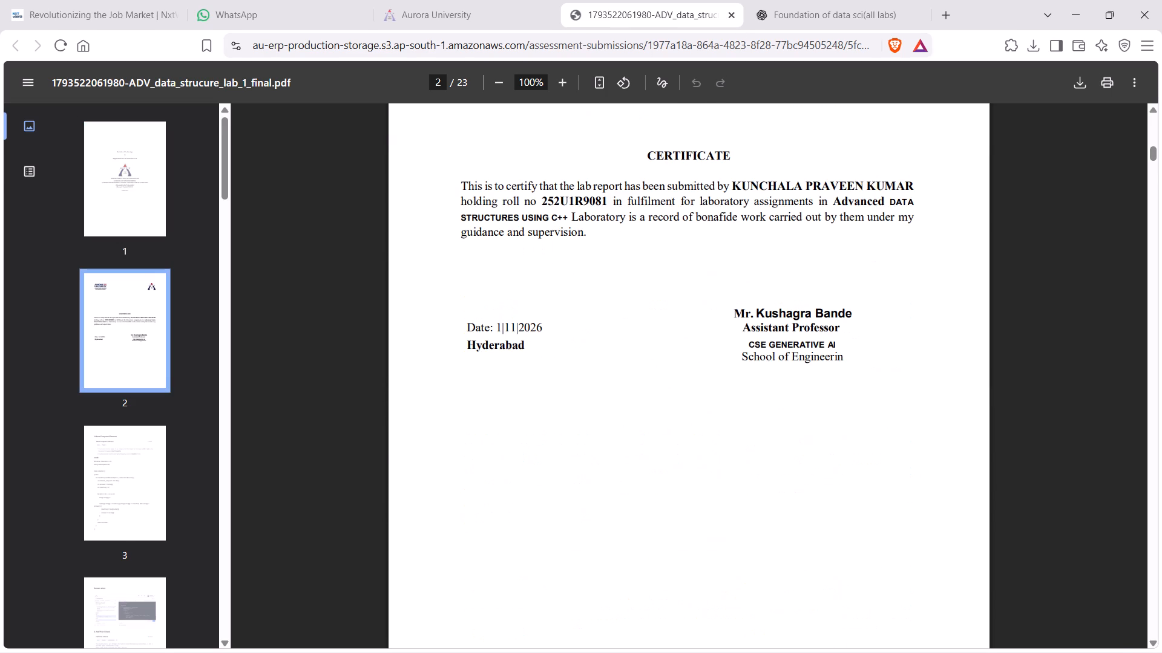
scroll(717, 108, down, 4)
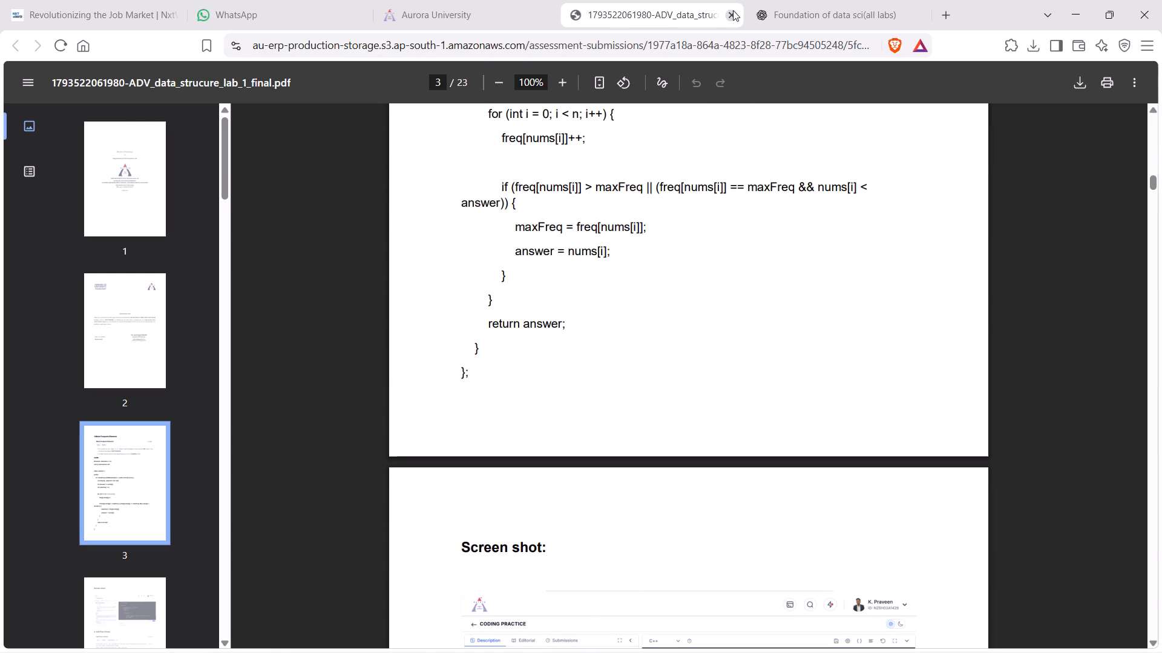
click(733, 10)
Examine the opening pages of the submitted Advanced Data Structures Lab Report 2 file and close it.
click(999, 462)
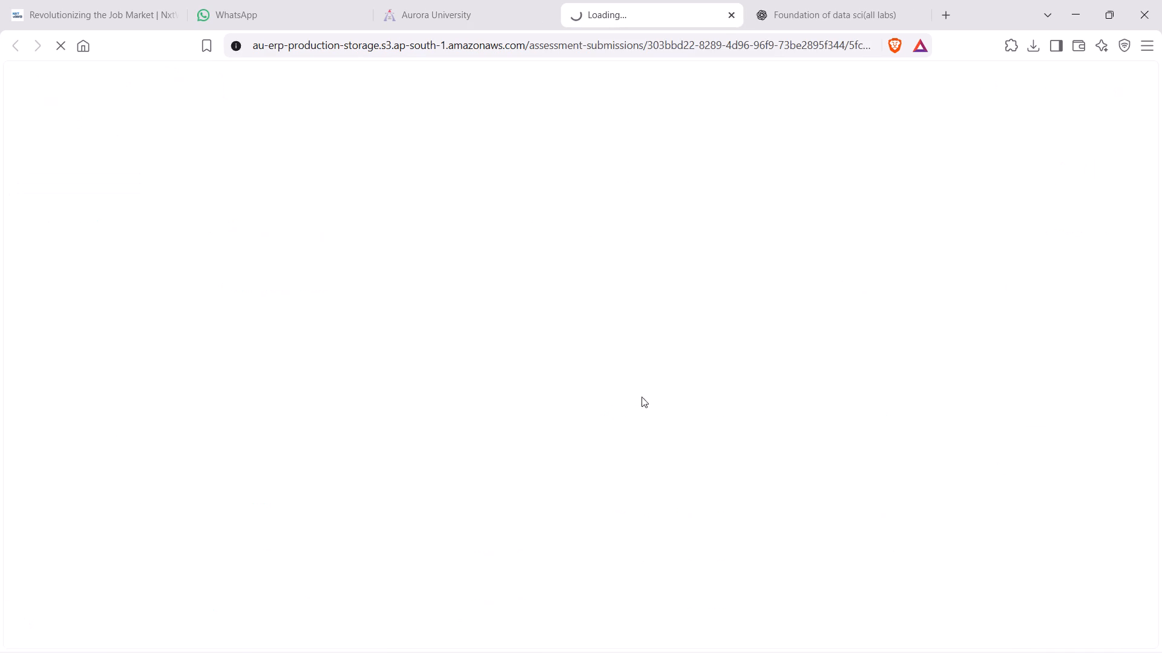
scroll(635, 385, down, 3)
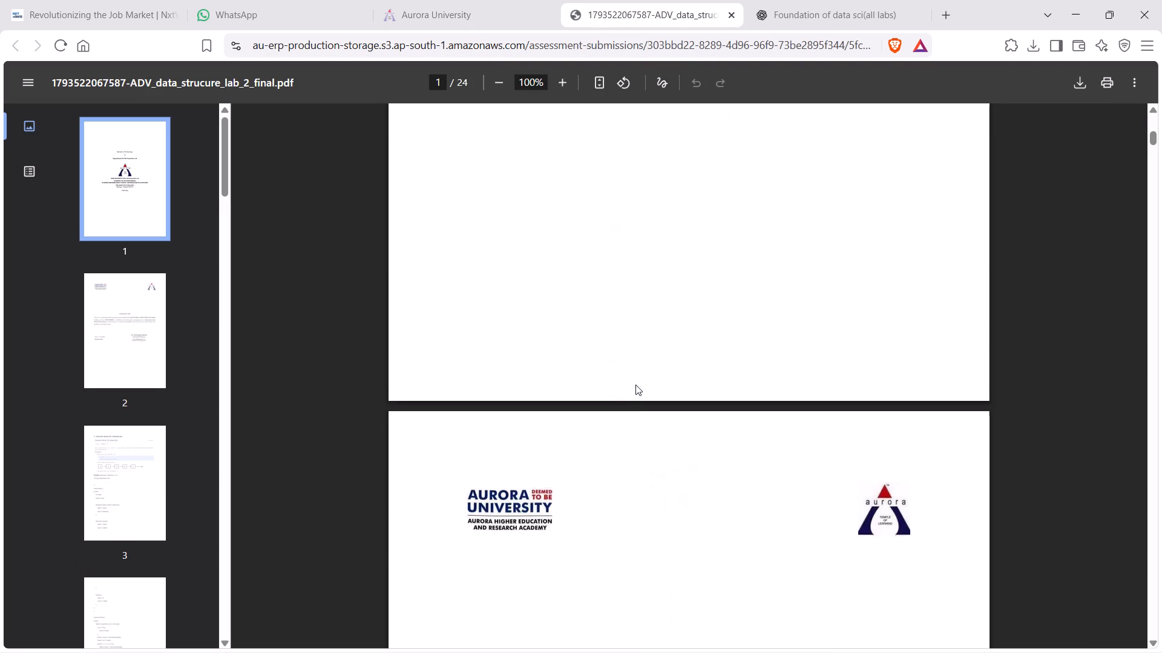
scroll(637, 381, down, 4)
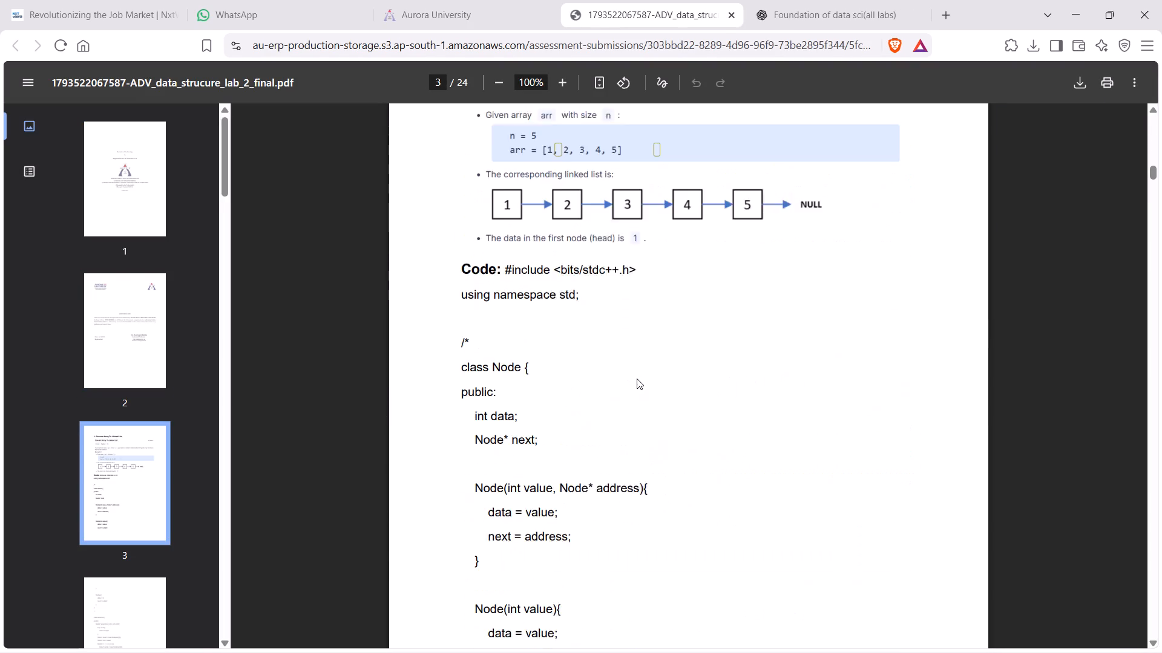
scroll(642, 290, up, 2)
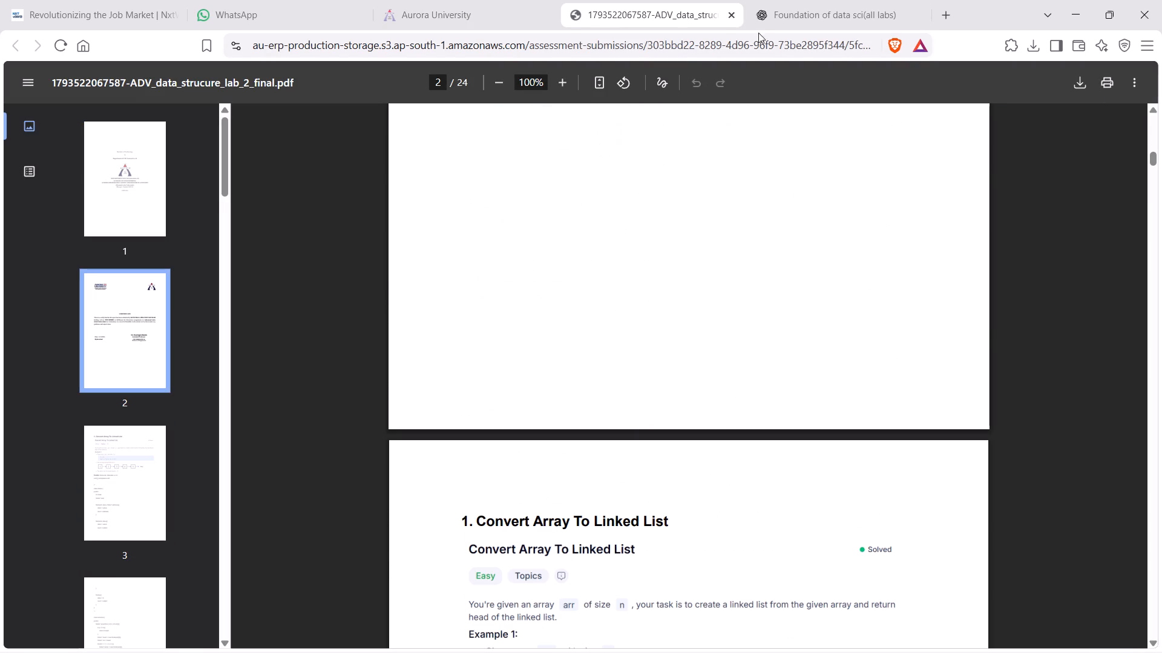
click(729, 15)
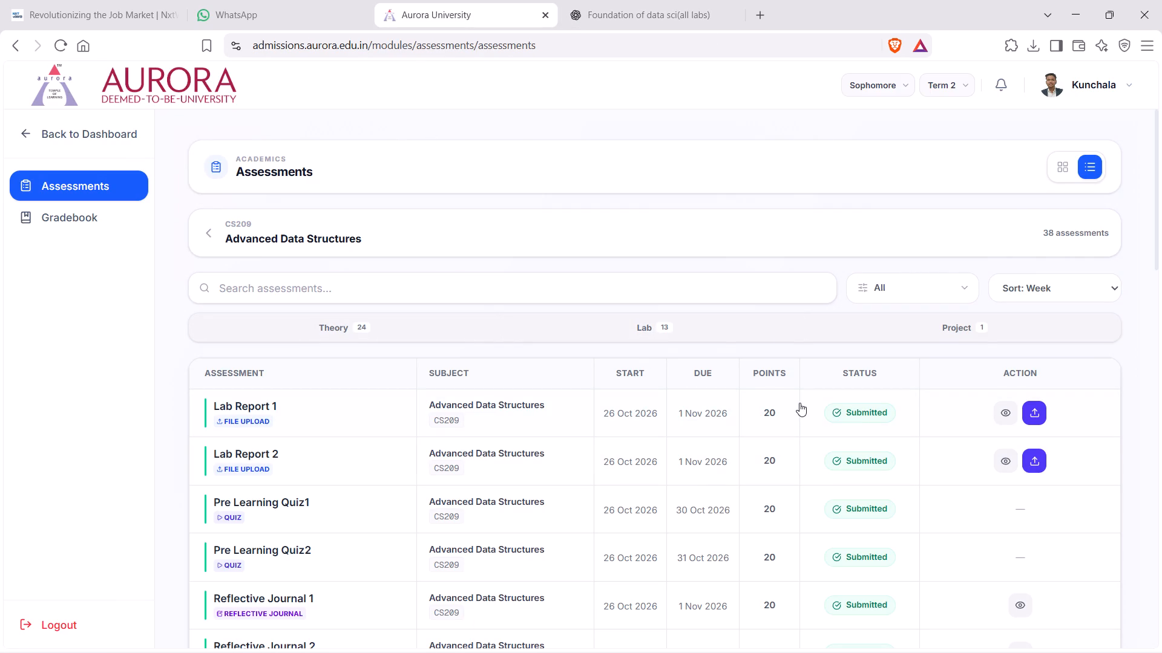
Check the submitted Lab Report 1 and Lab Report 2 files under Backend Development Fundamentals for their header details and links.
click(209, 226)
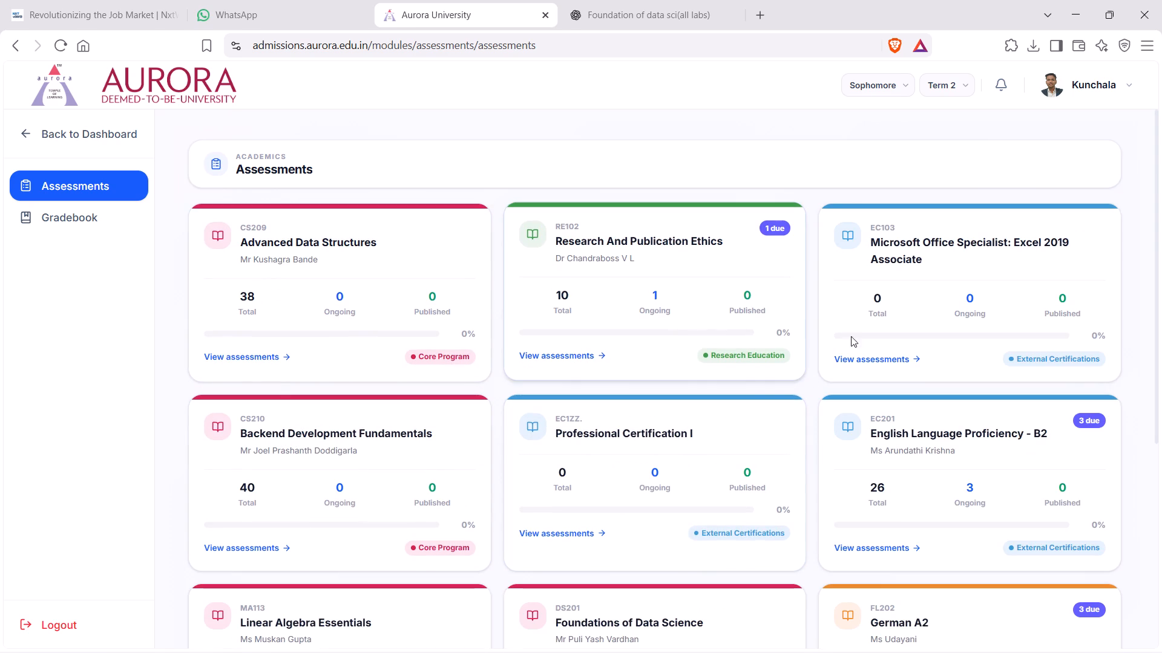
scroll(516, 449, down, 1)
click(256, 270)
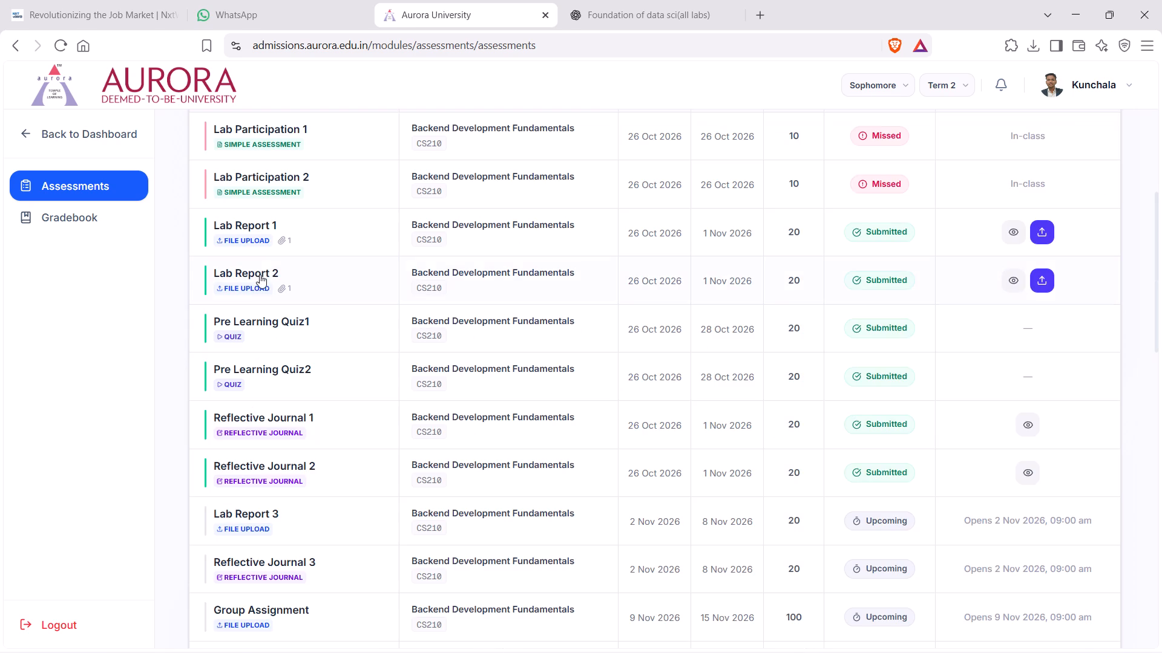
scroll(800, 356, up, 1)
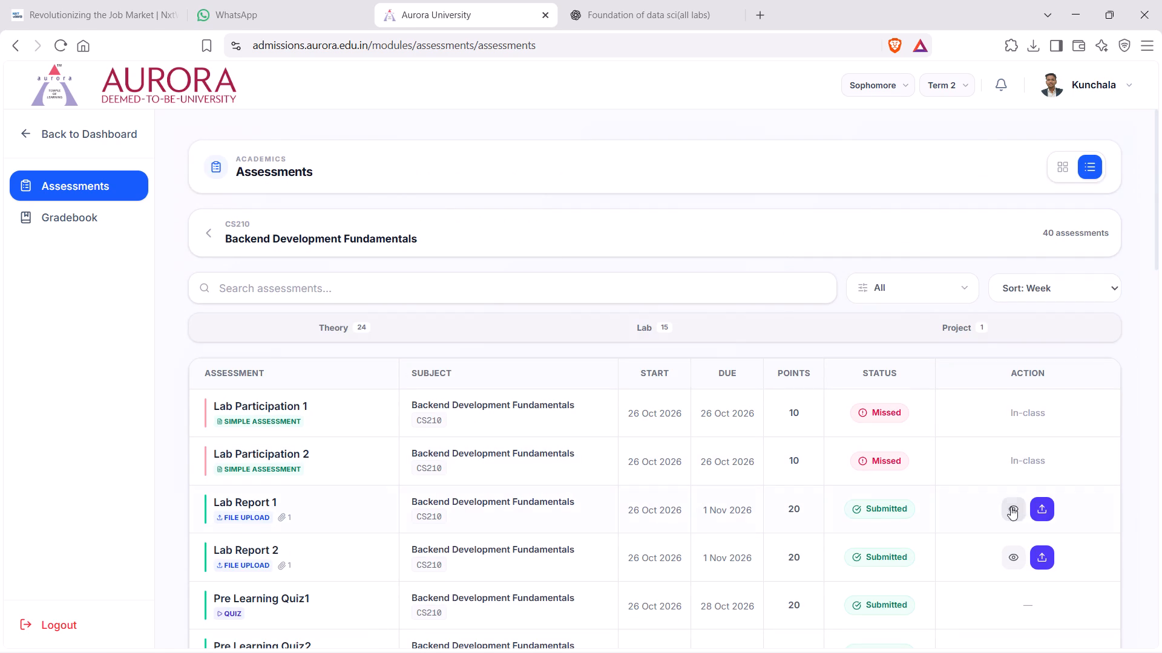
click(1011, 507)
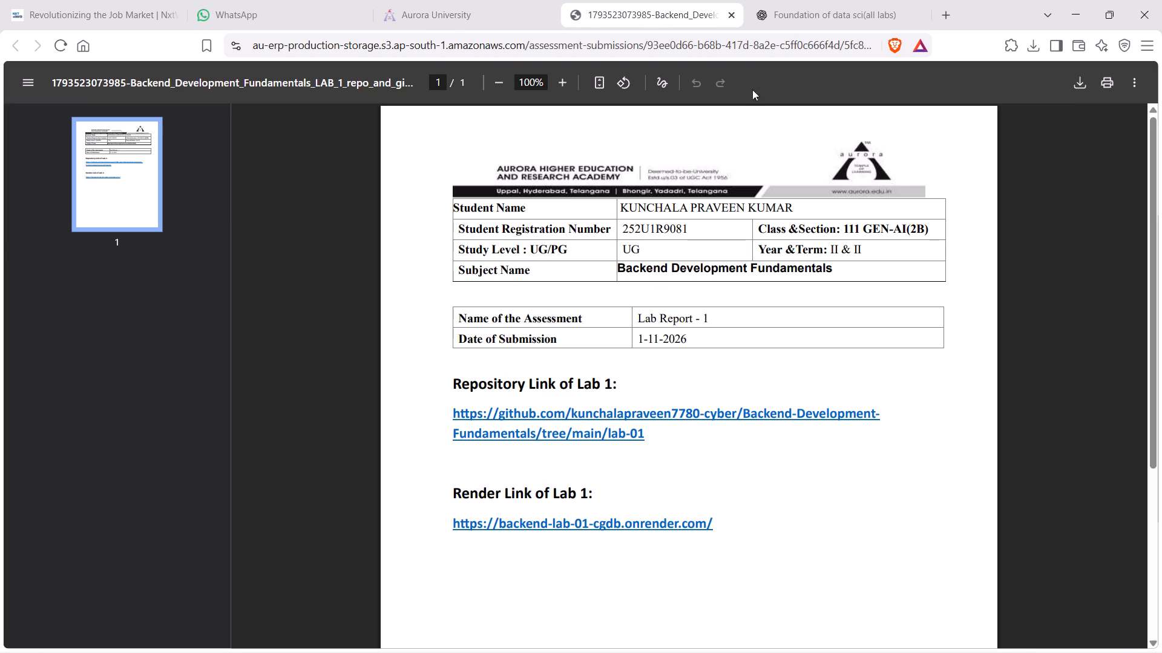
click(735, 18)
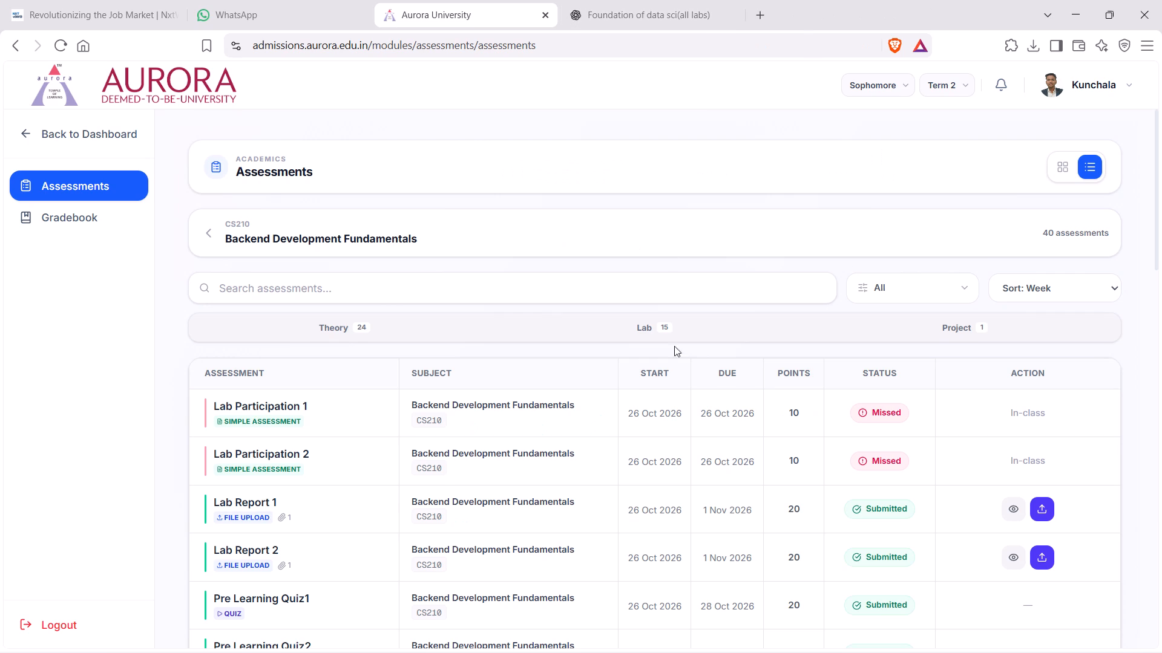
click(1013, 559)
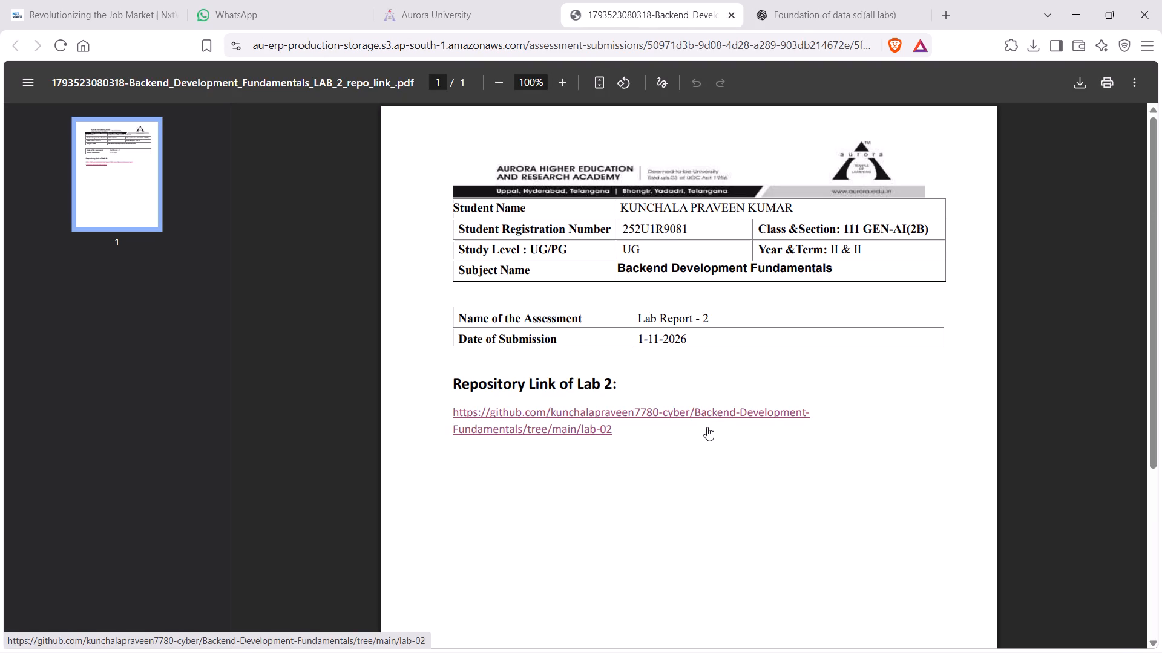
Close the submitted Backend Development Fundamentals Lab Report 2 file and return to the overview of all subjects.
click(729, 17)
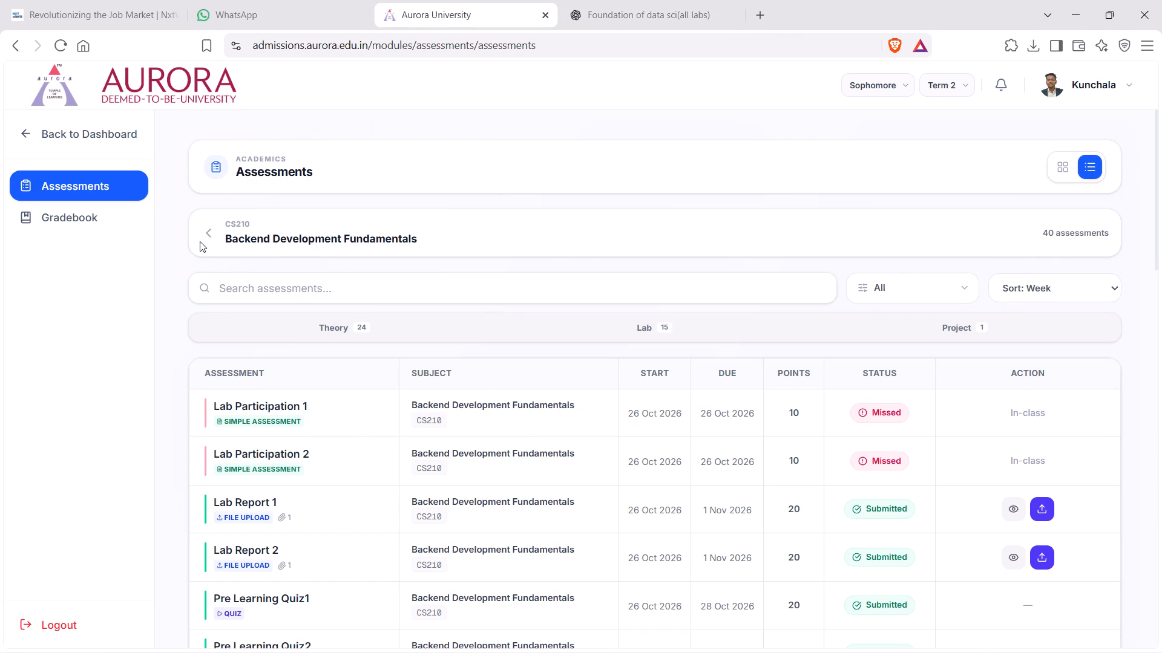
click(215, 226)
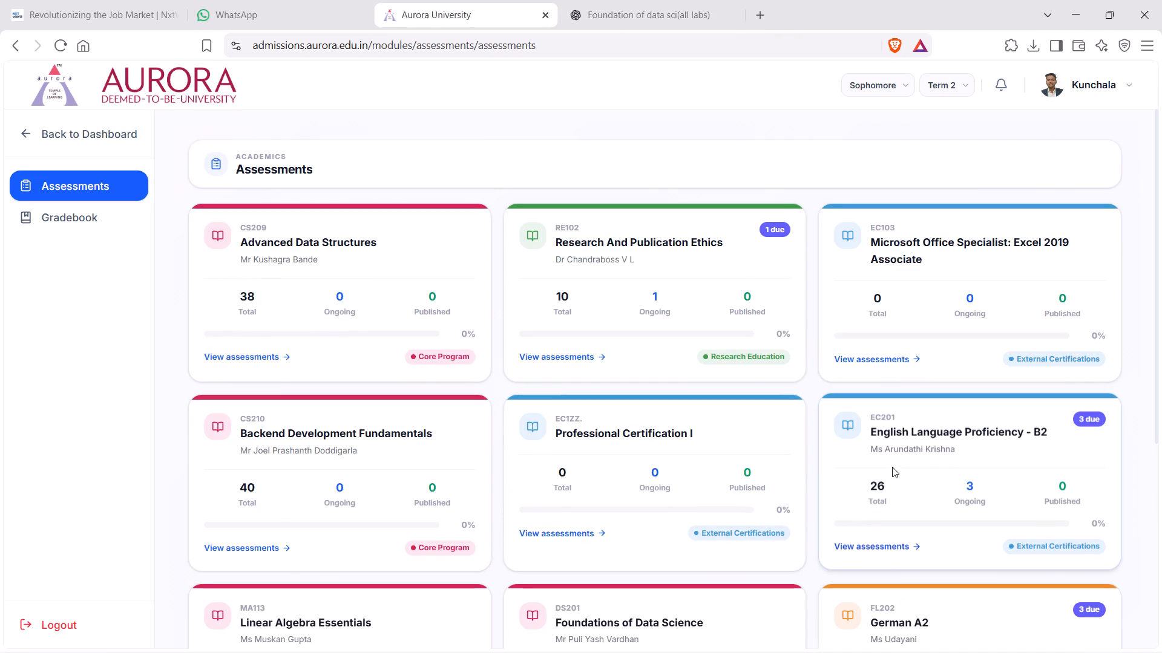
Check the English Language Proficiency - B2 assessments, viewing the Pre Learning Quiz1 and Quiz2 start pages without starting them, and return to the subjects.
click(884, 554)
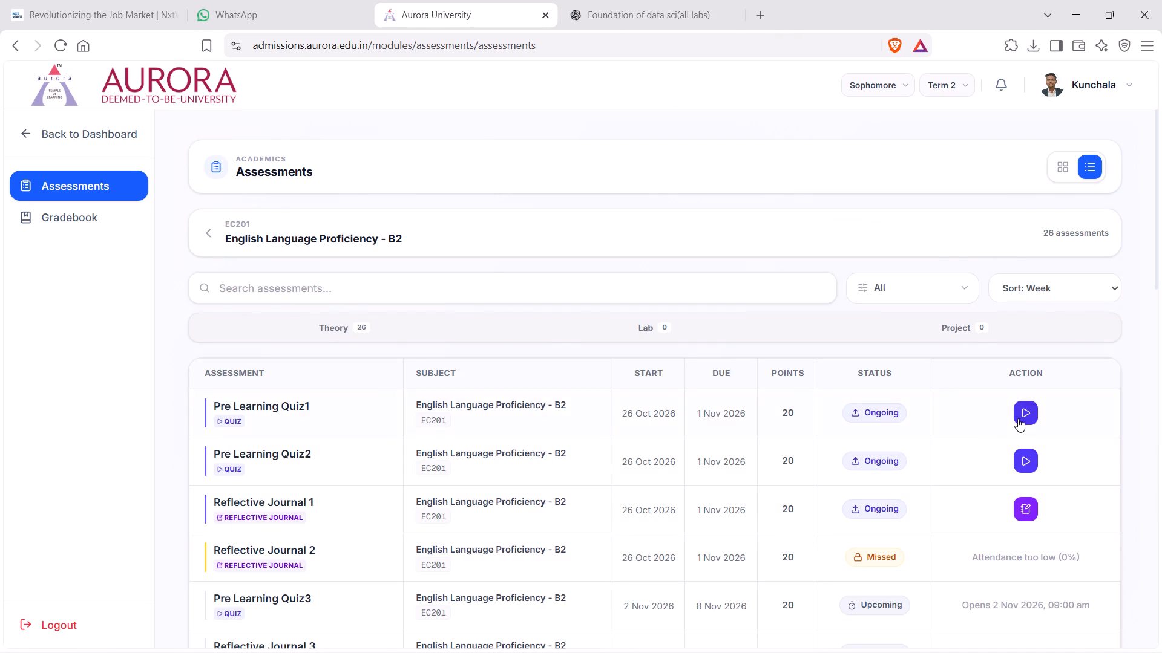
click(1019, 416)
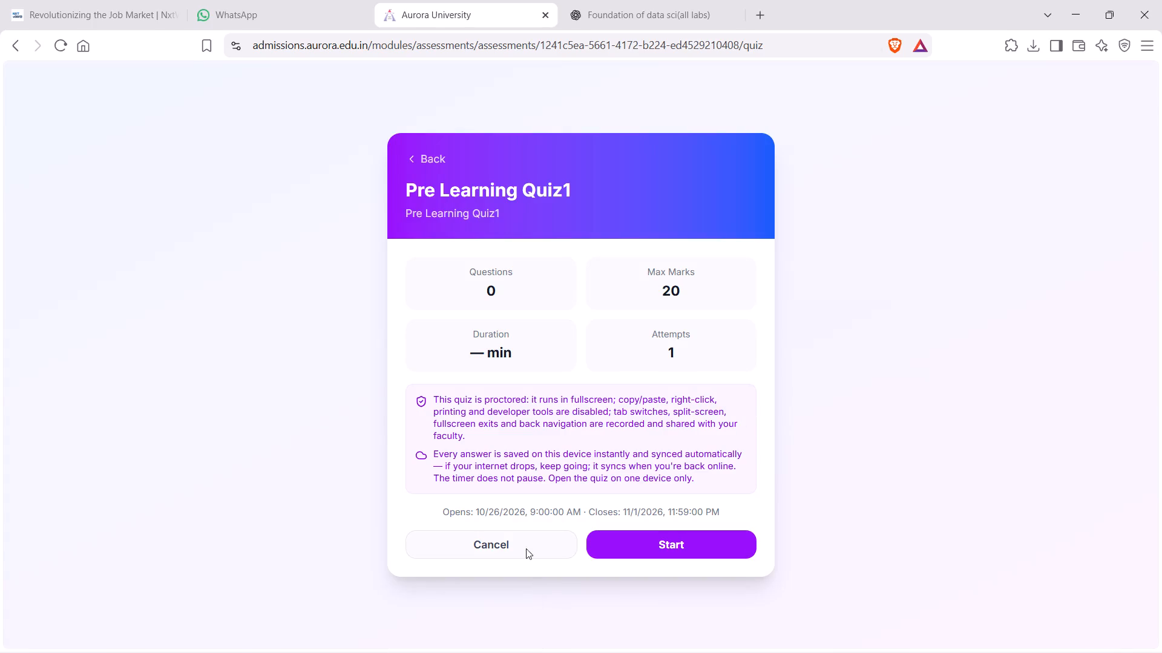
click(518, 535)
click(1018, 458)
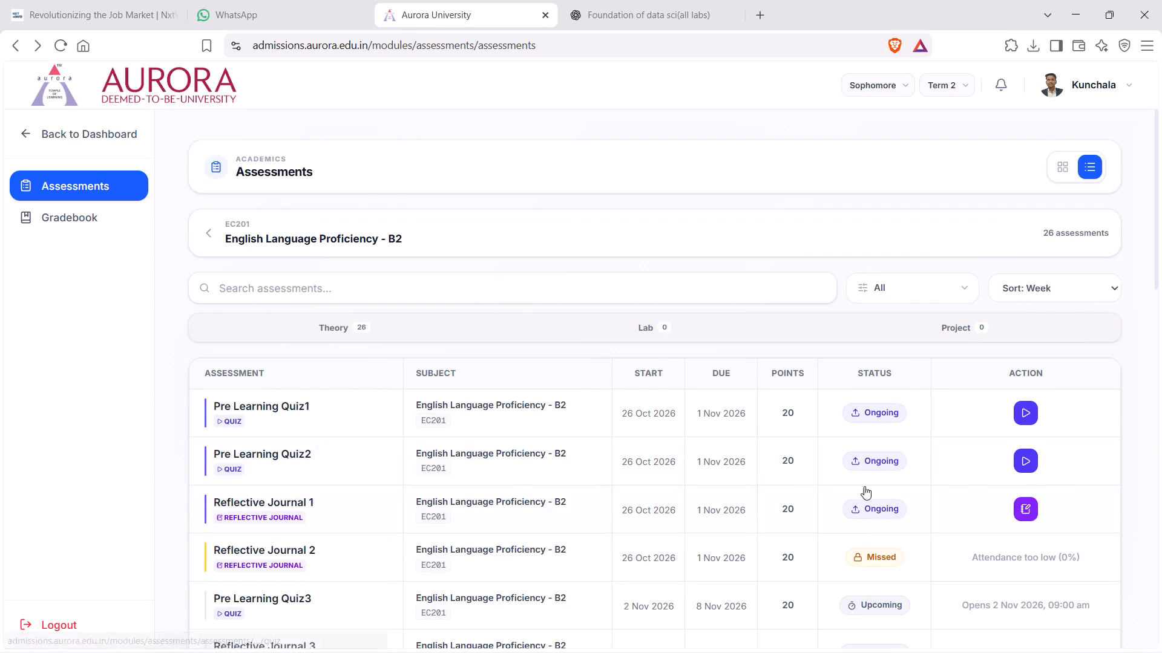
click(1038, 462)
click(568, 556)
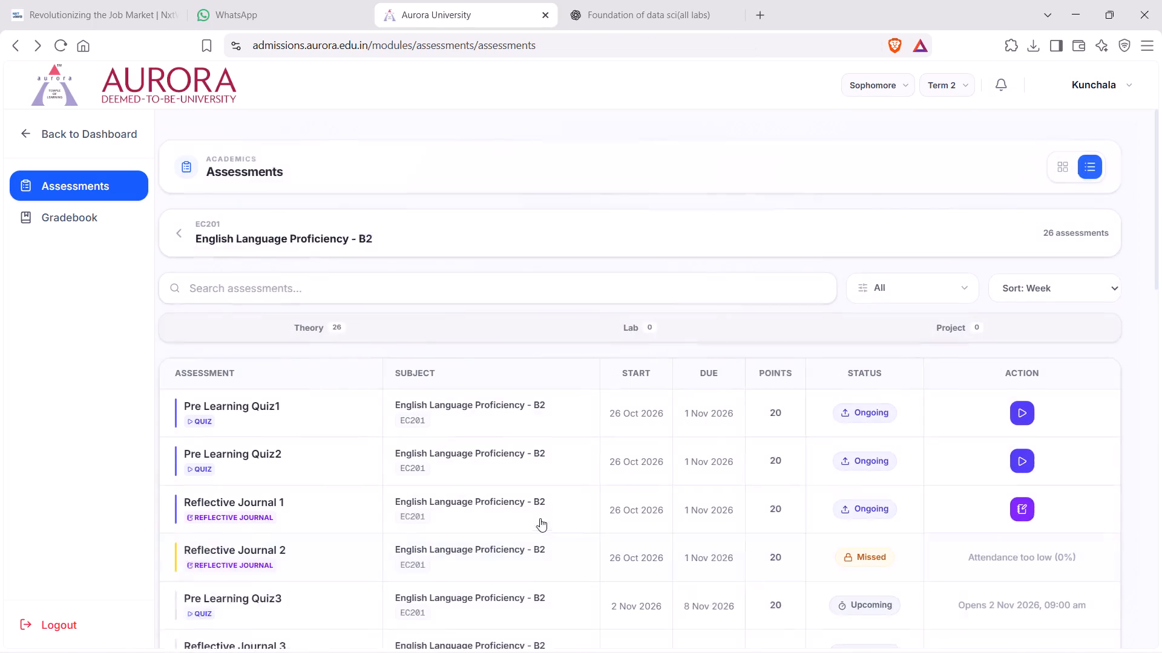
click(214, 236)
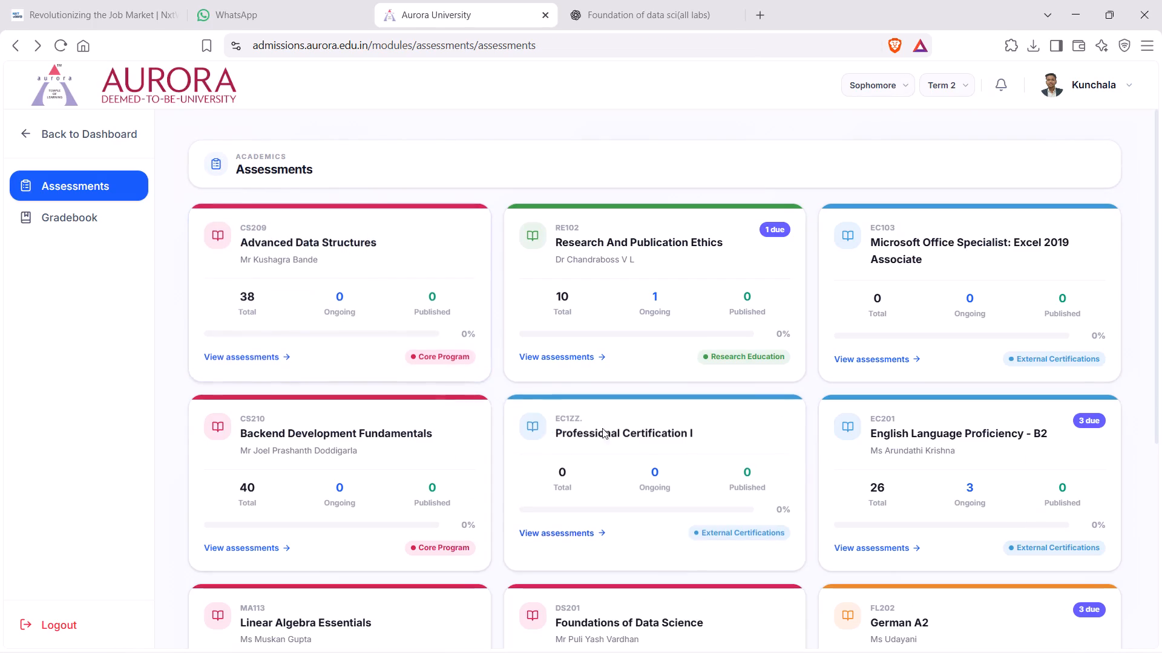
scroll(892, 406, down, 1)
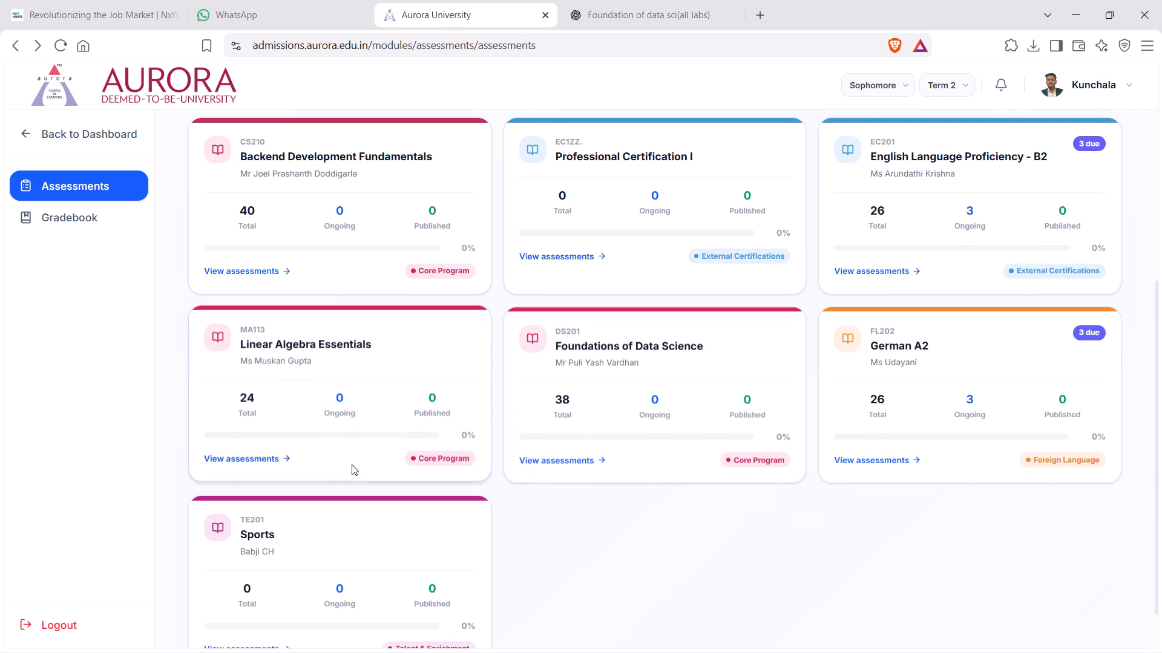
scroll(289, 451, down, 1)
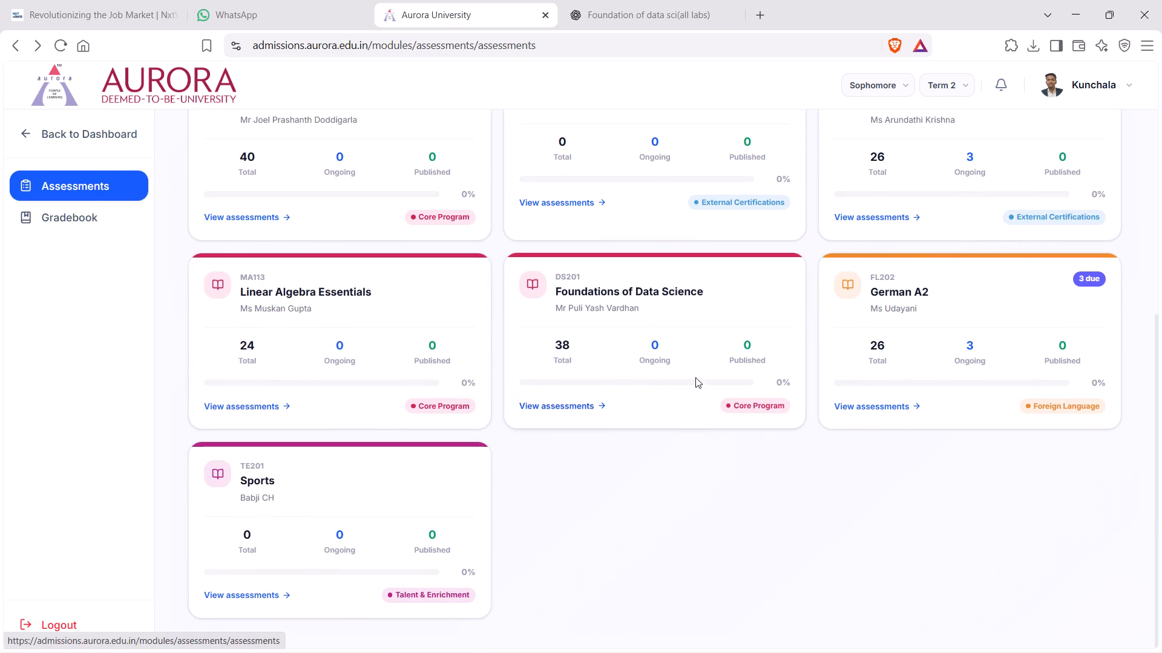
scroll(807, 401, up, 2)
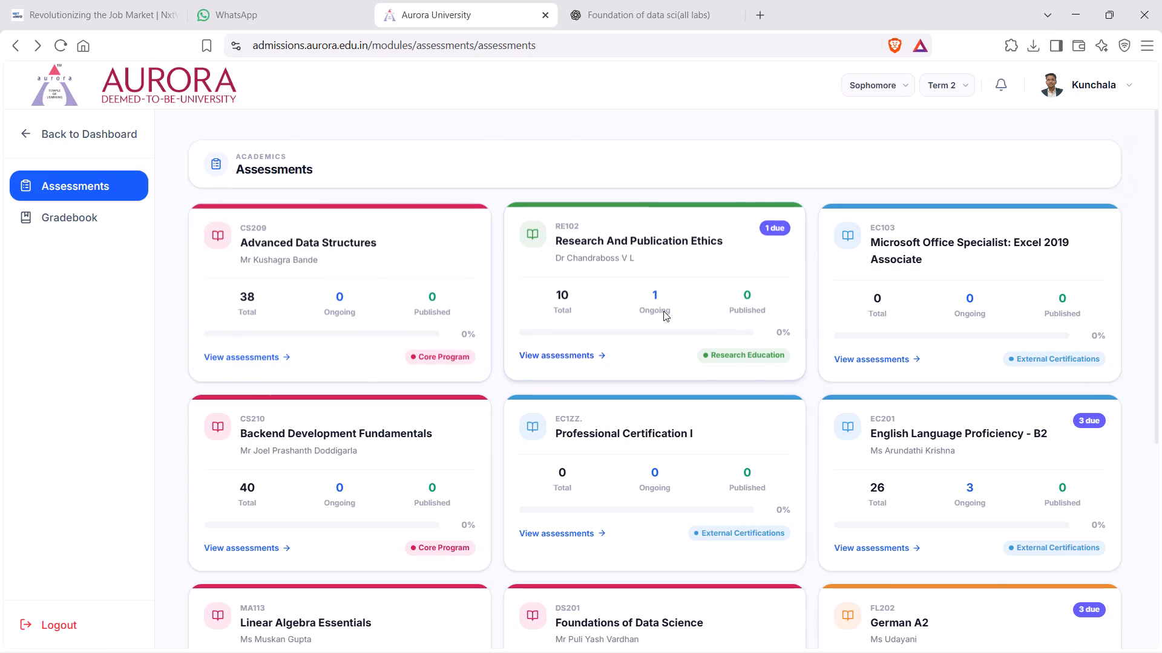
click(566, 355)
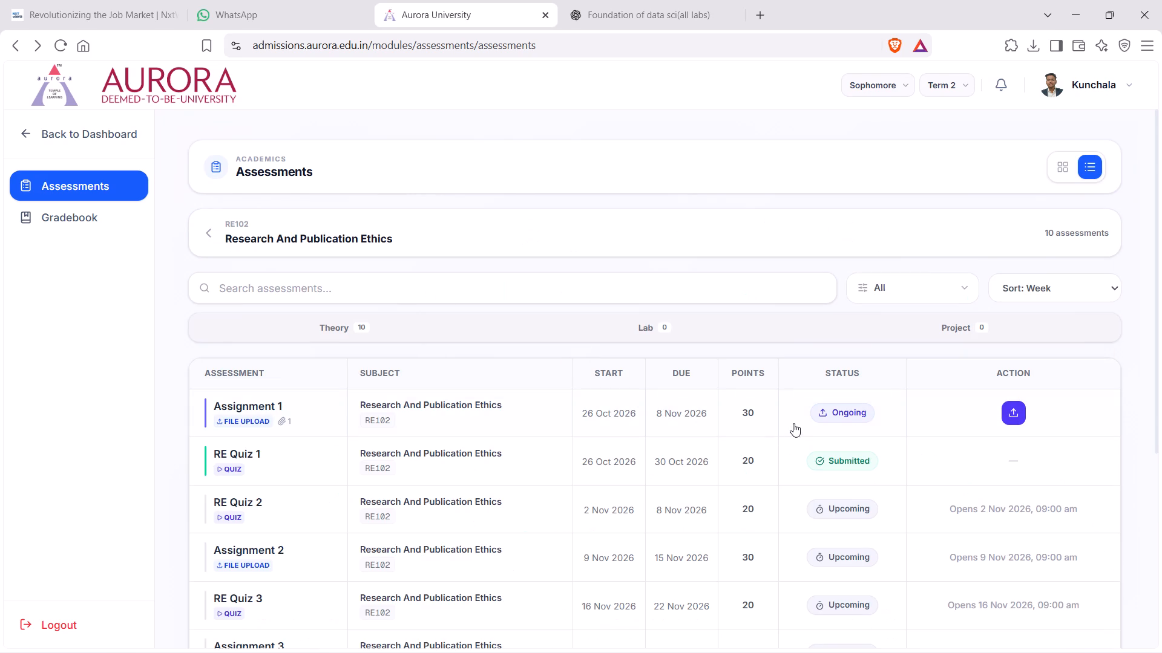
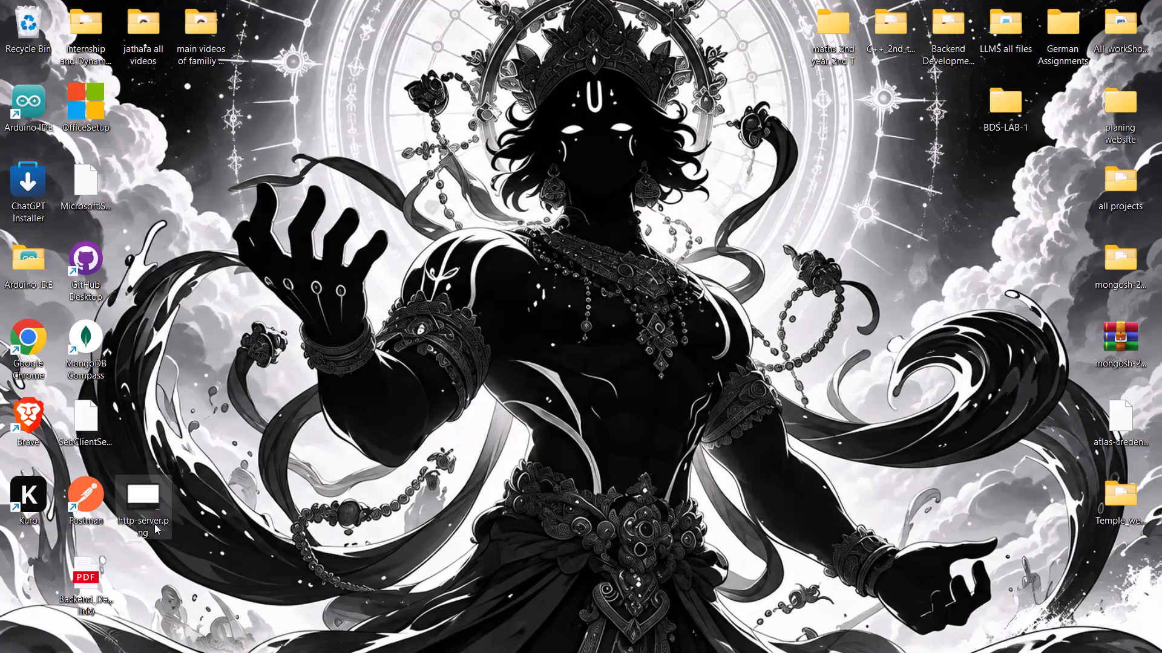
Move the http-server.png file on the desktop to the free spot directly below Kuro.
click(205, 543)
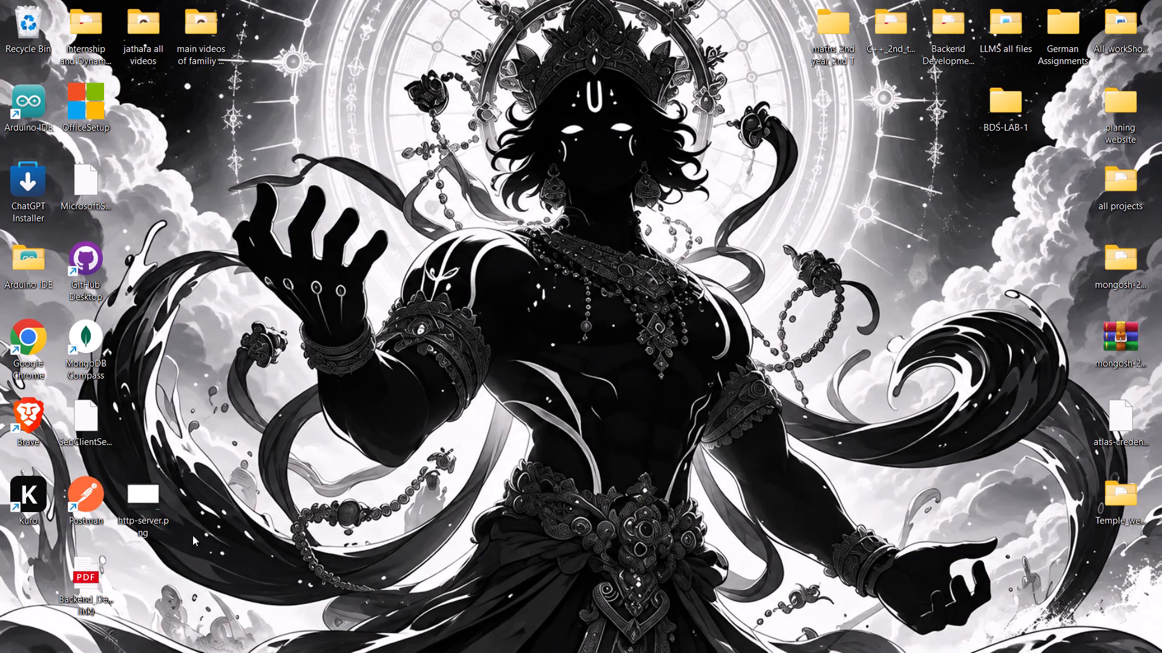
click(145, 510)
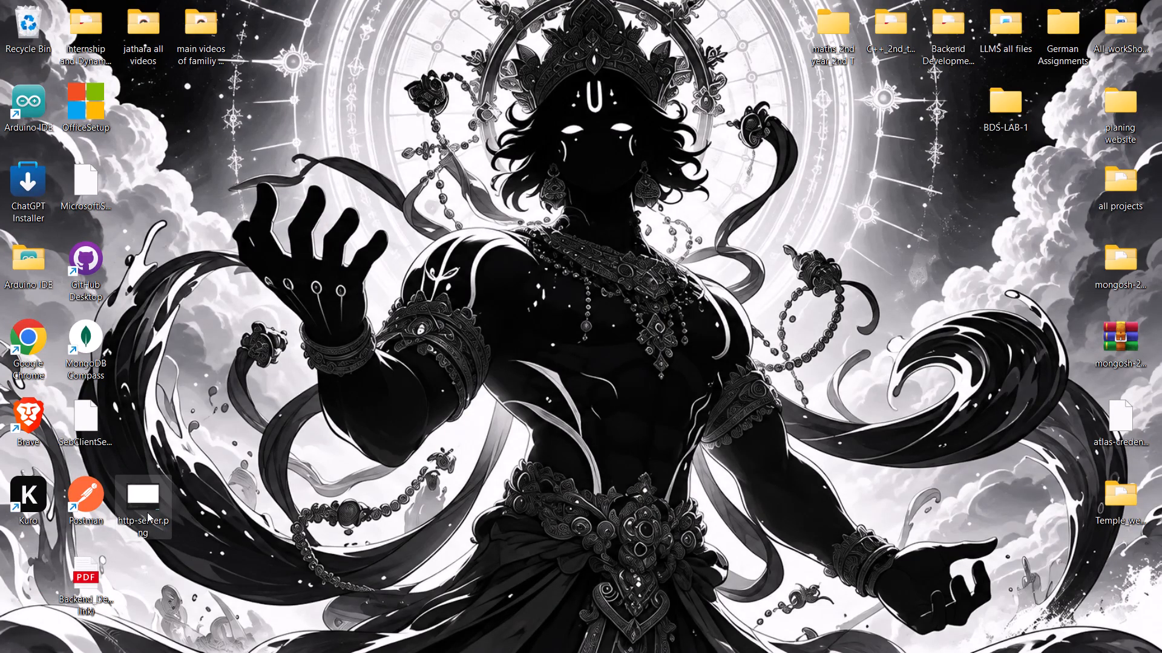
click(148, 512)
drag(152, 512, 47, 564)
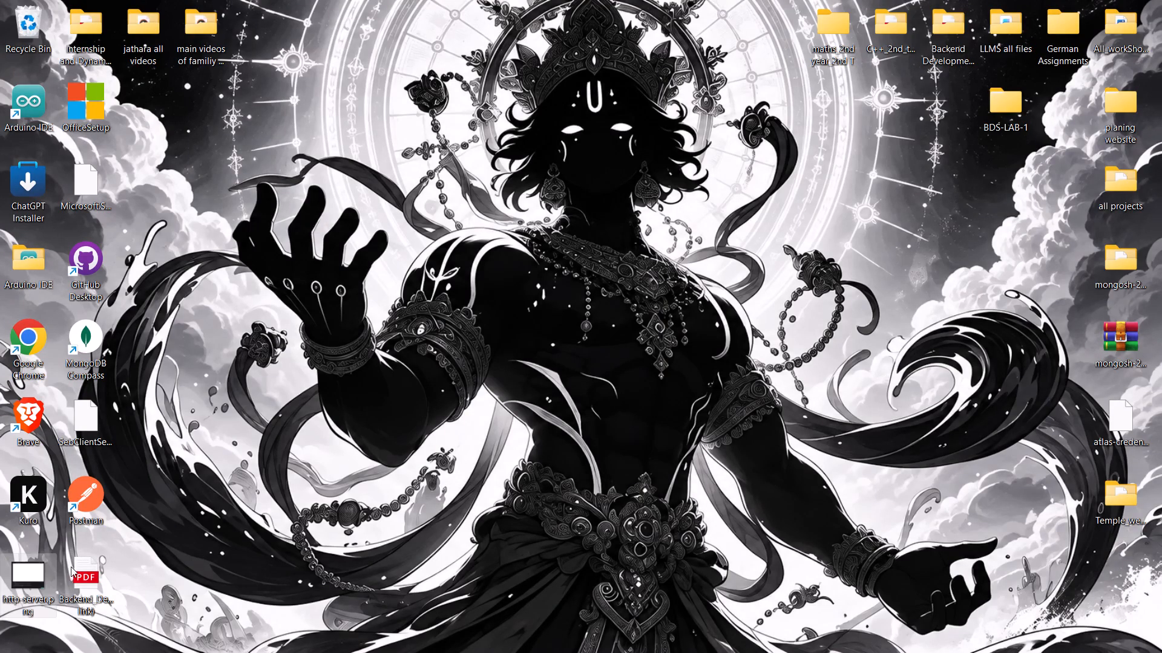
Move the Backend_Development_Fundamentals_LAB_2(repo link) PDF into the desktop's Backend Development Fundamentals folder, replacing the existing copy.
drag(100, 567, 216, 508)
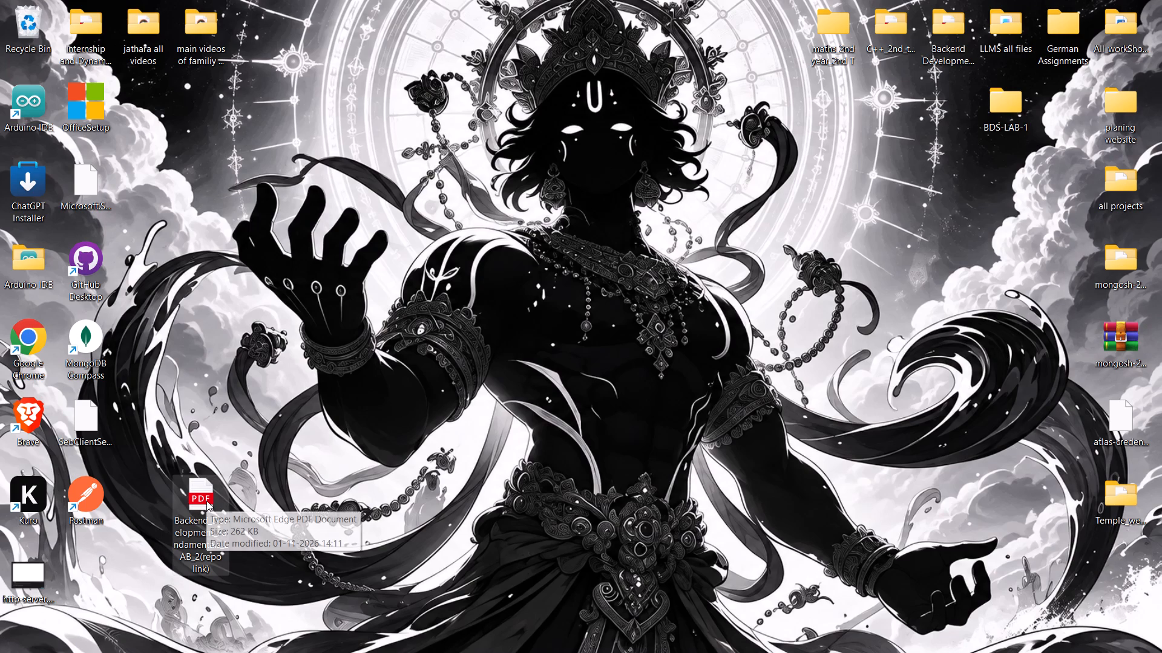
drag(200, 488, 667, 404)
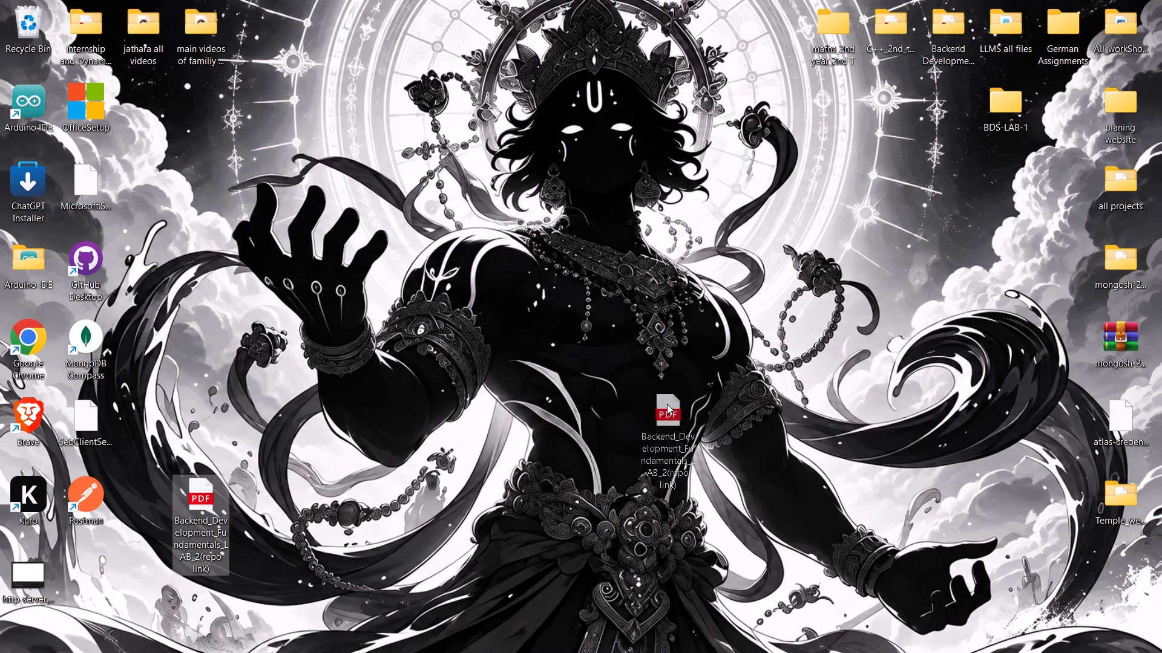
drag(667, 404, 940, 48)
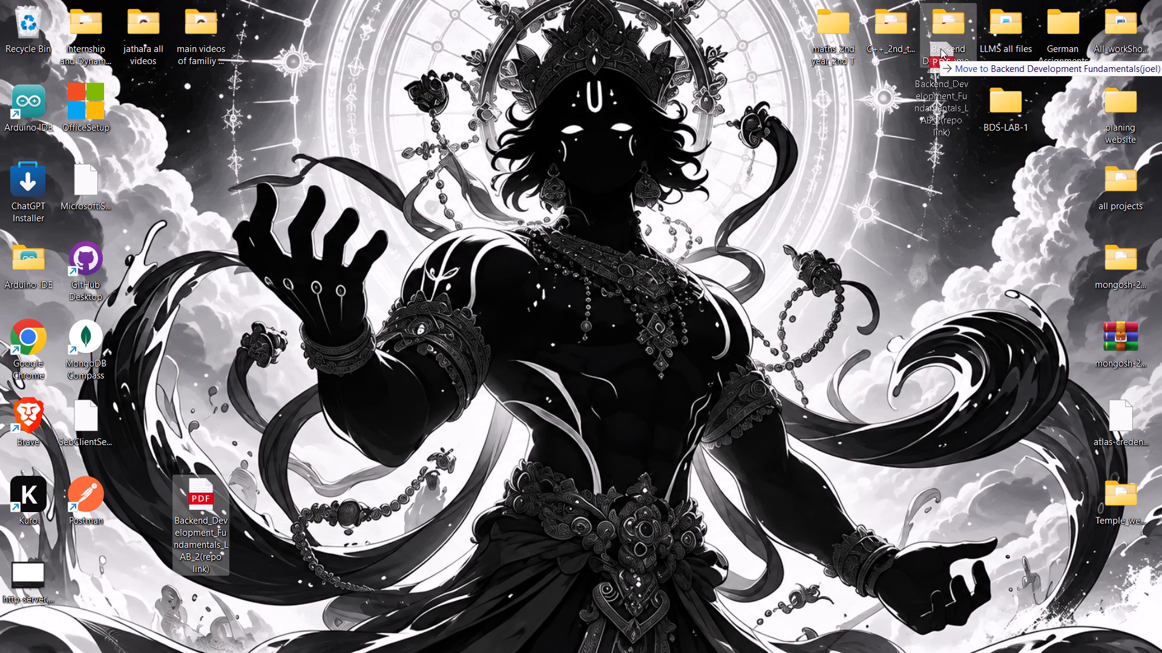
drag(940, 48, 946, 19)
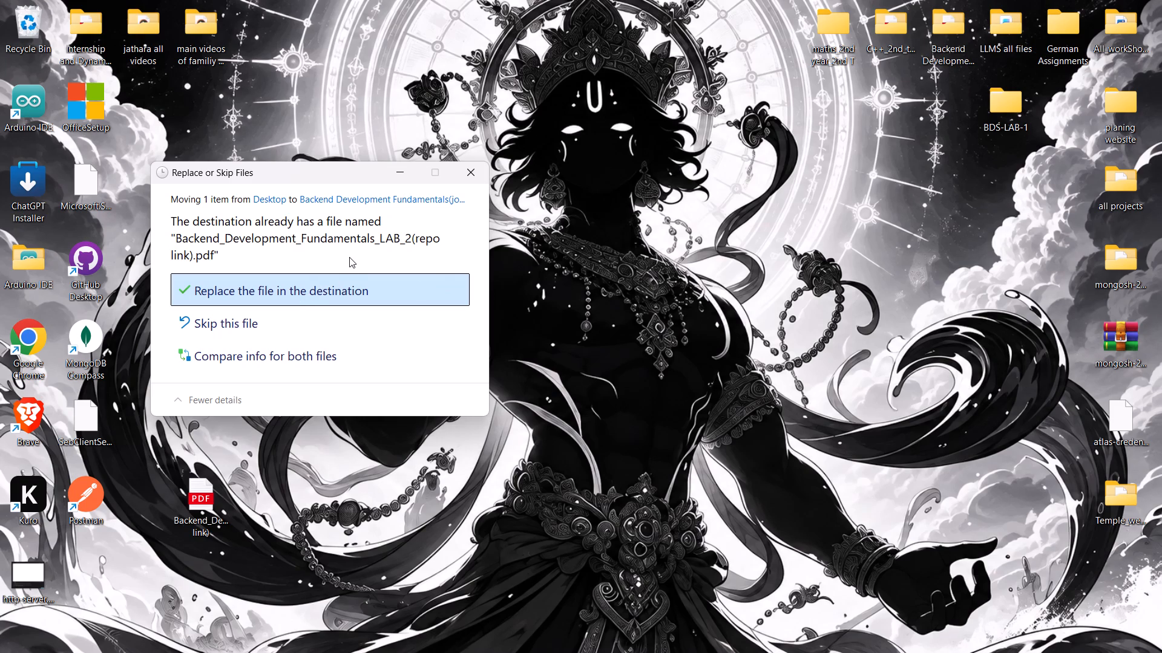
click(249, 295)
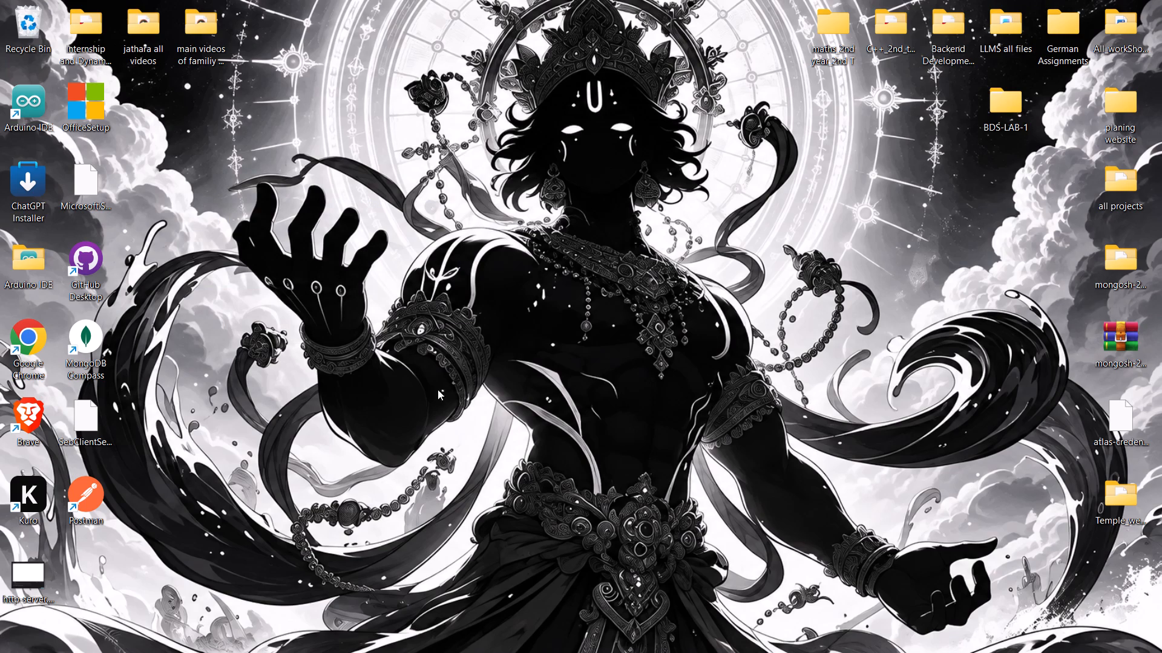
Check the files in the Backend Development Fundamentals folder and close its window.
double_click(933, 35)
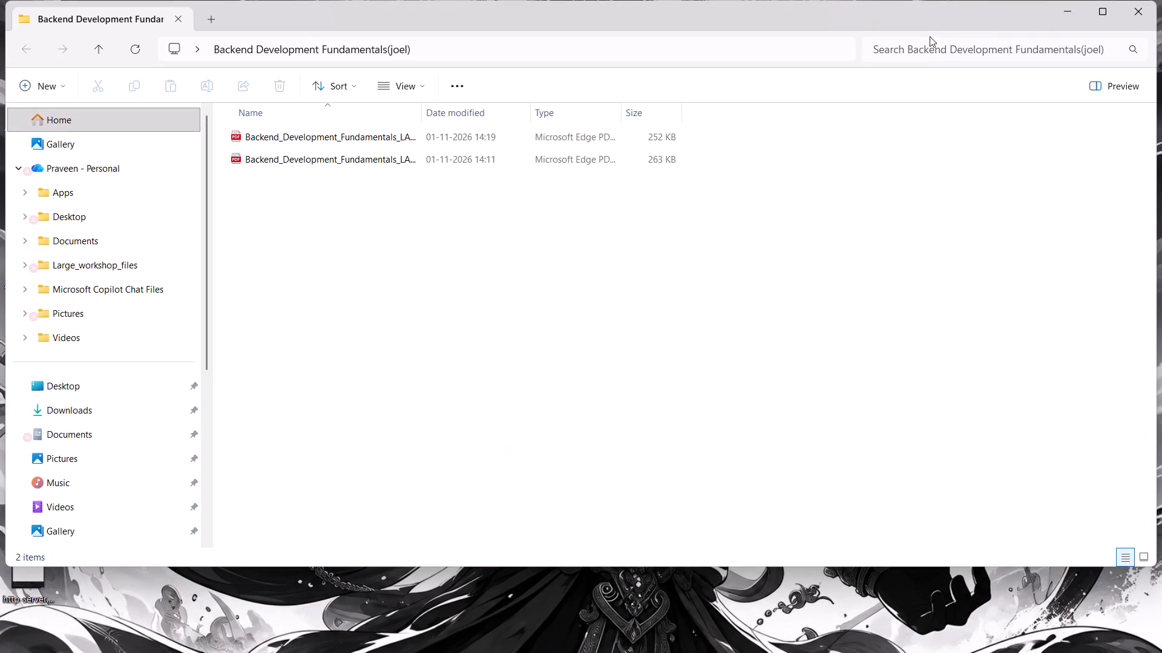
click(1124, 10)
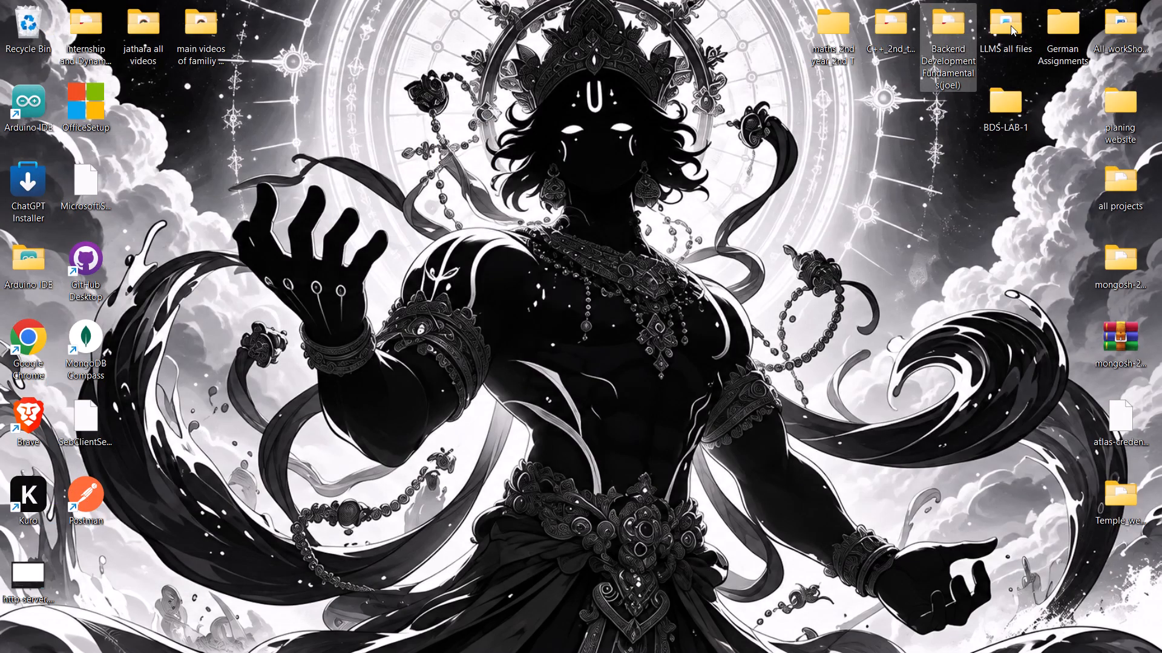
Rename the desktop folder LLMS all files, beginning the new name with Foundation_DATA SIC.
right_click(1011, 25)
click(887, 48)
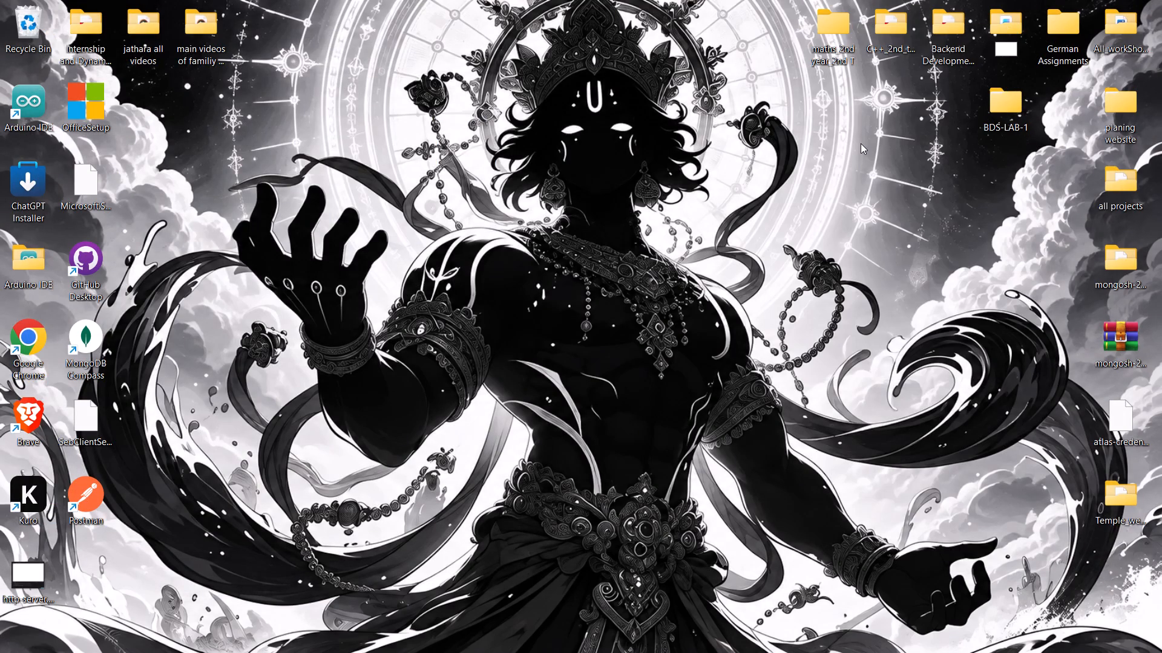
key(f)
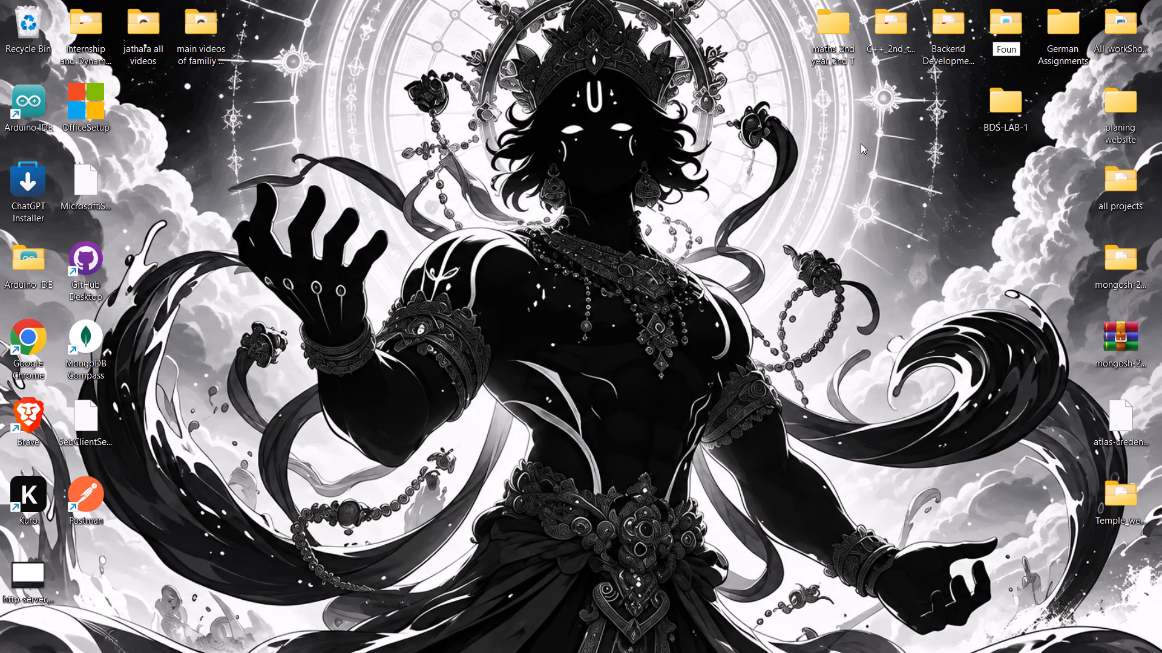
text(datio)
key(n)
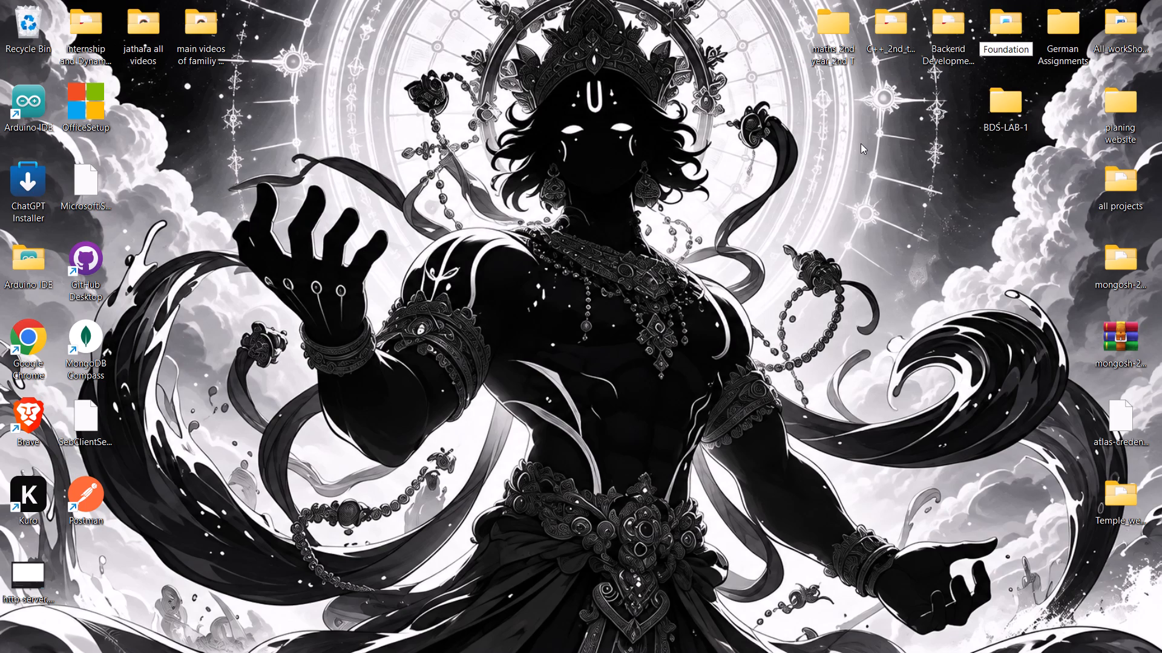
key(shift+underscore)
text(DATA)
key(space)
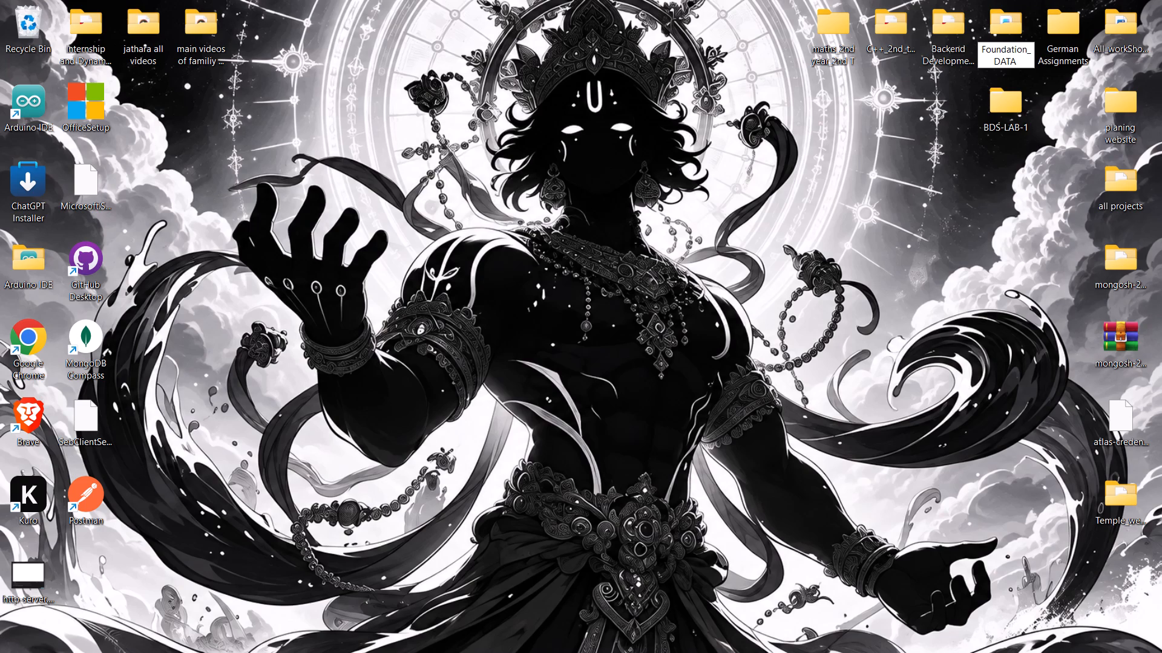
key(s)
text(ICC)
key(BackSpace)
key(BackSpace)
key(BackSpace)
text(IN)
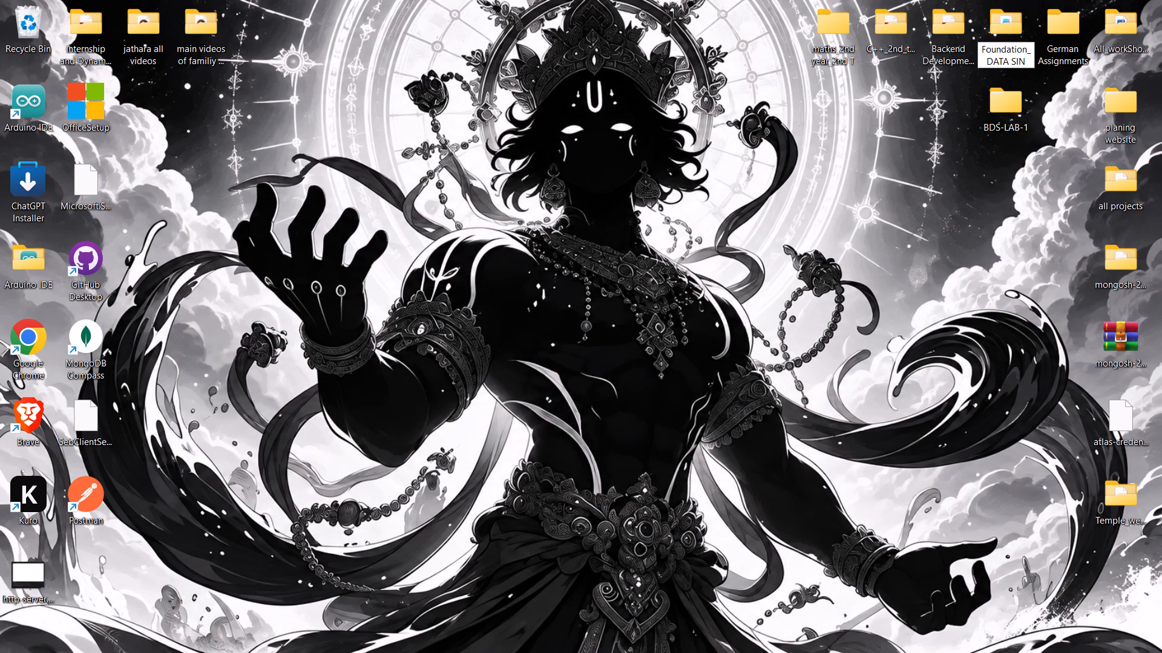
key(BackSpace)
key(c)
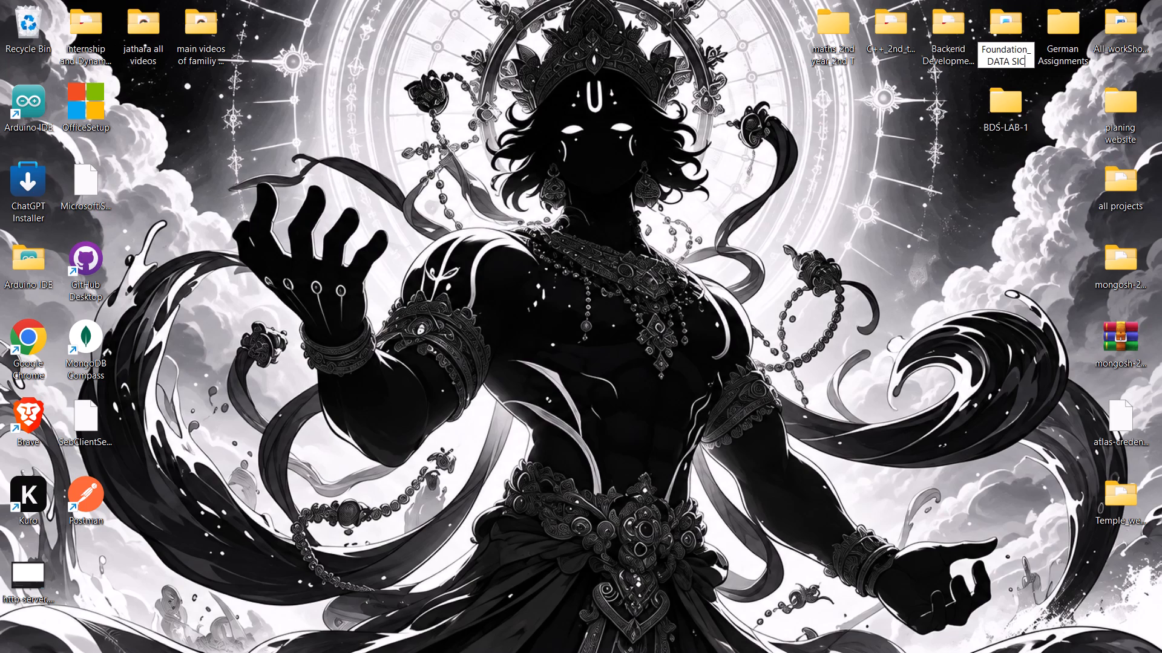
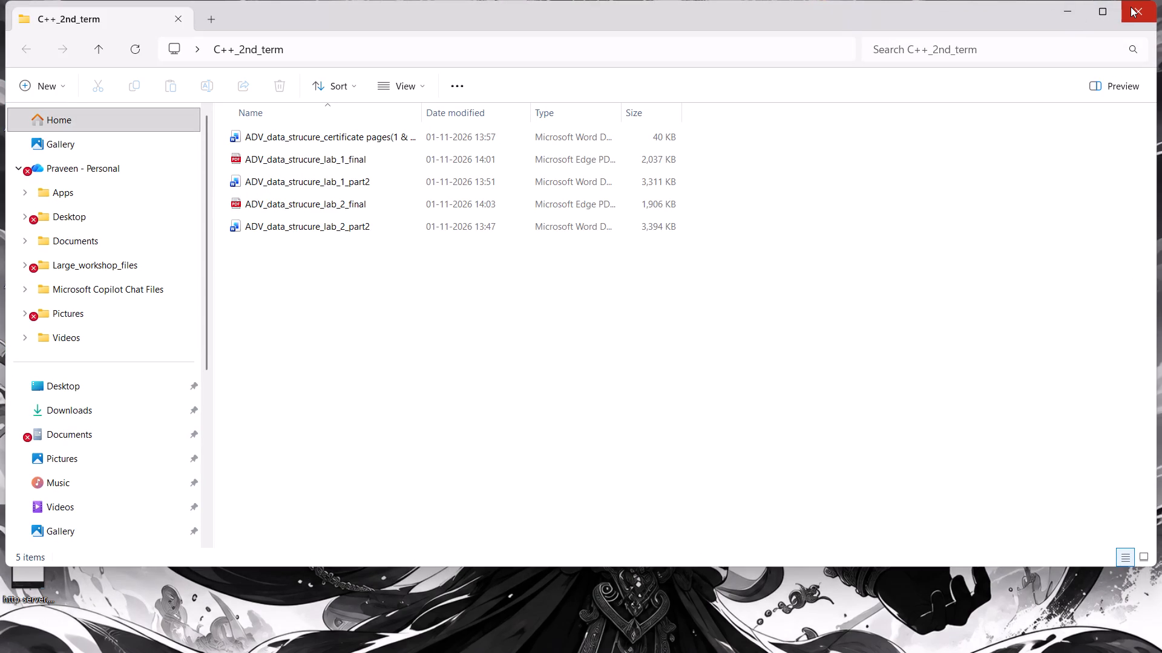
Close the C++_2nd_term folder and check the contents of the desktop's Backend Development Fundamentals, Foundation_DATA SIC and BDS-LAB-1 folders.
click(1131, 7)
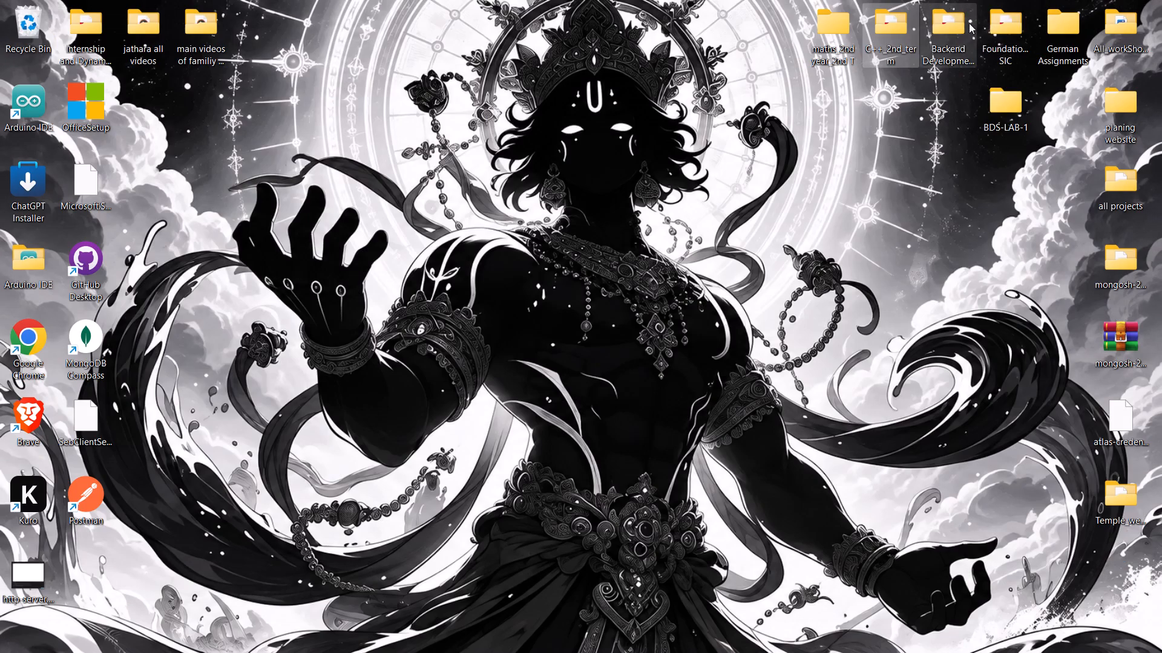
double_click(961, 24)
click(1135, 9)
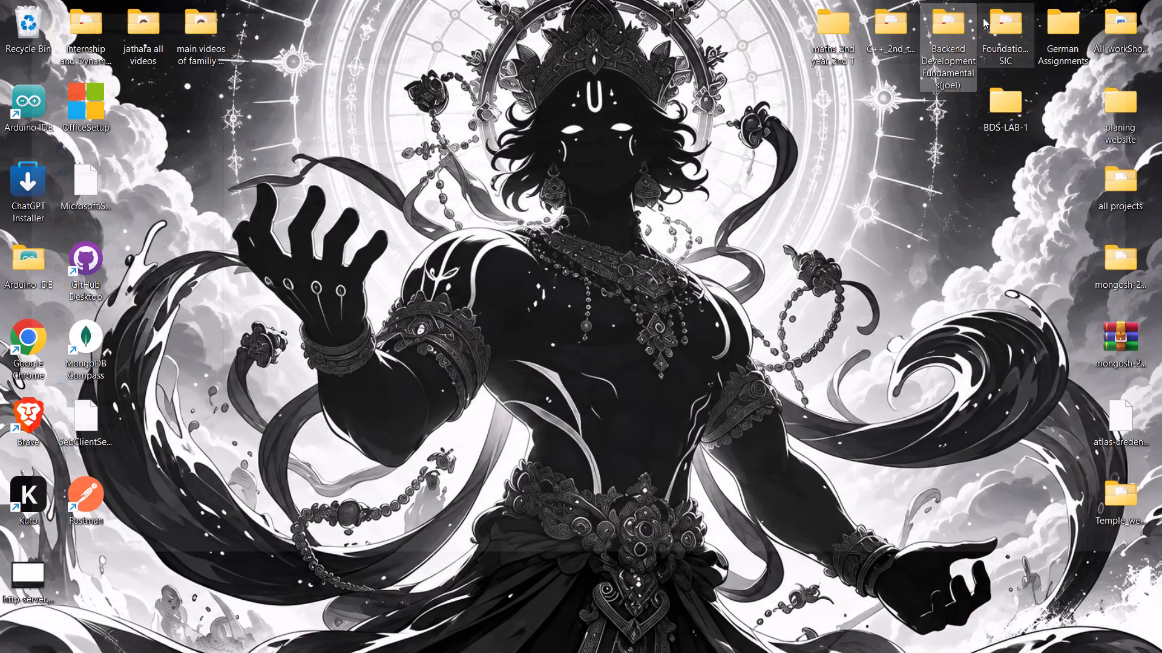
double_click(1001, 18)
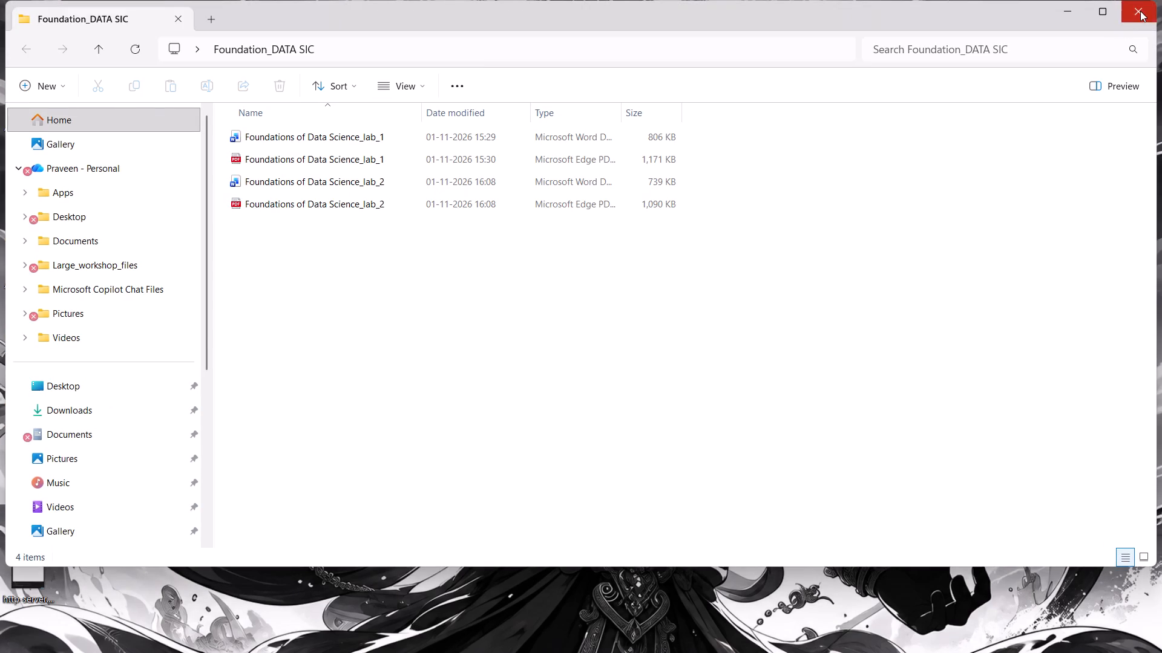
click(1140, 11)
double_click(1017, 94)
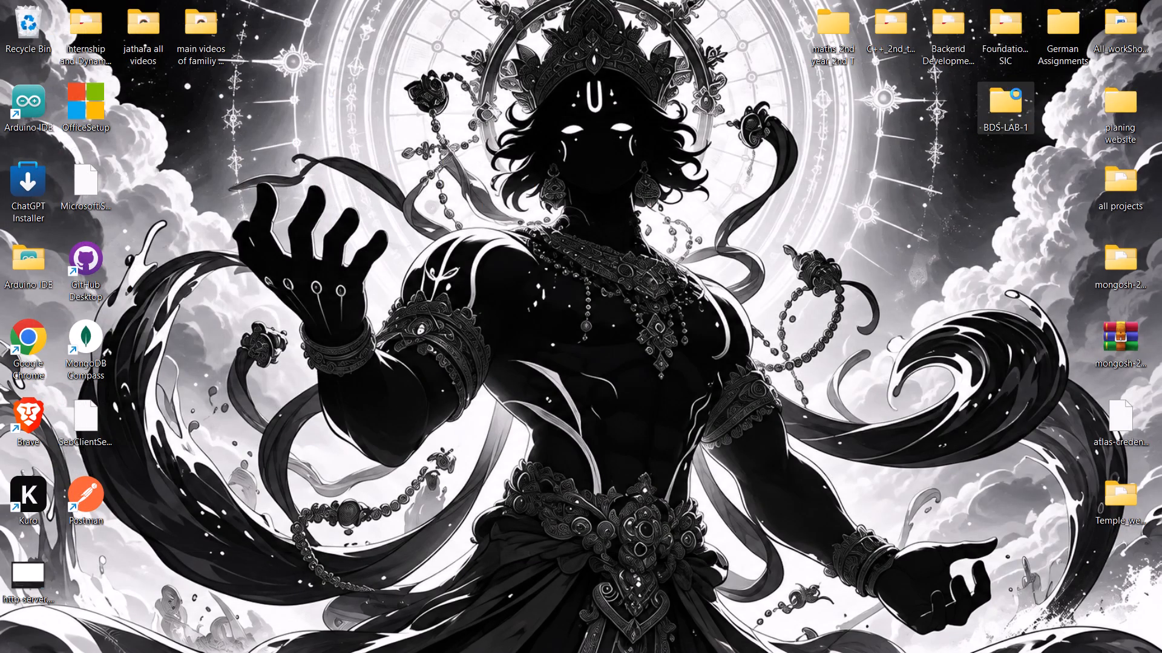